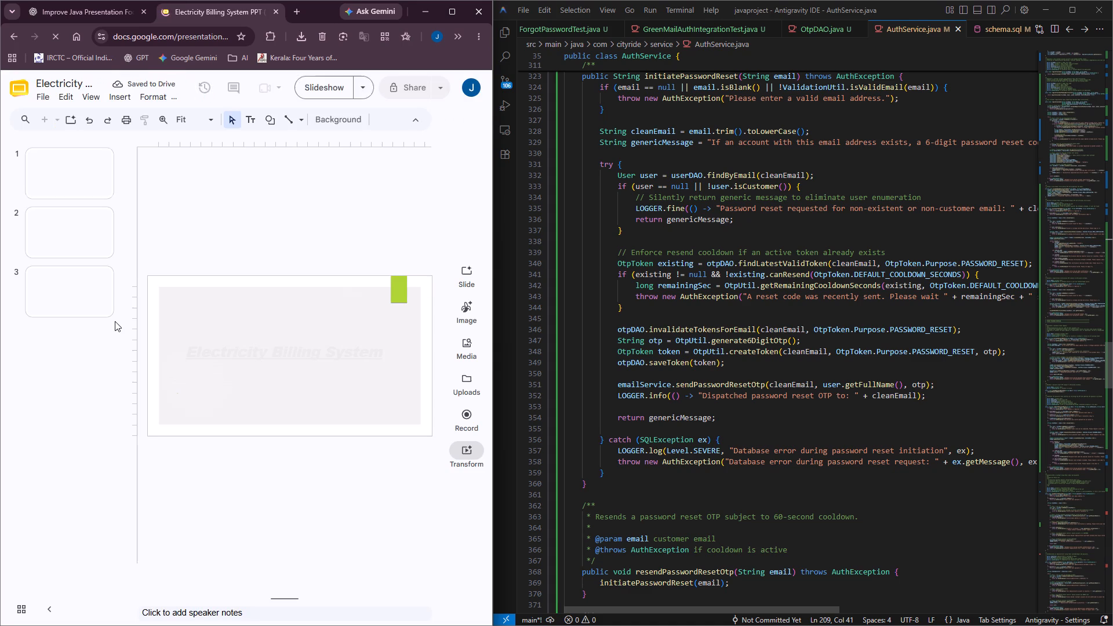
# Maximize the browser window and look through the slide thumbnails of the Electricity Billing System presentation.
pyautogui.click(453, 14)
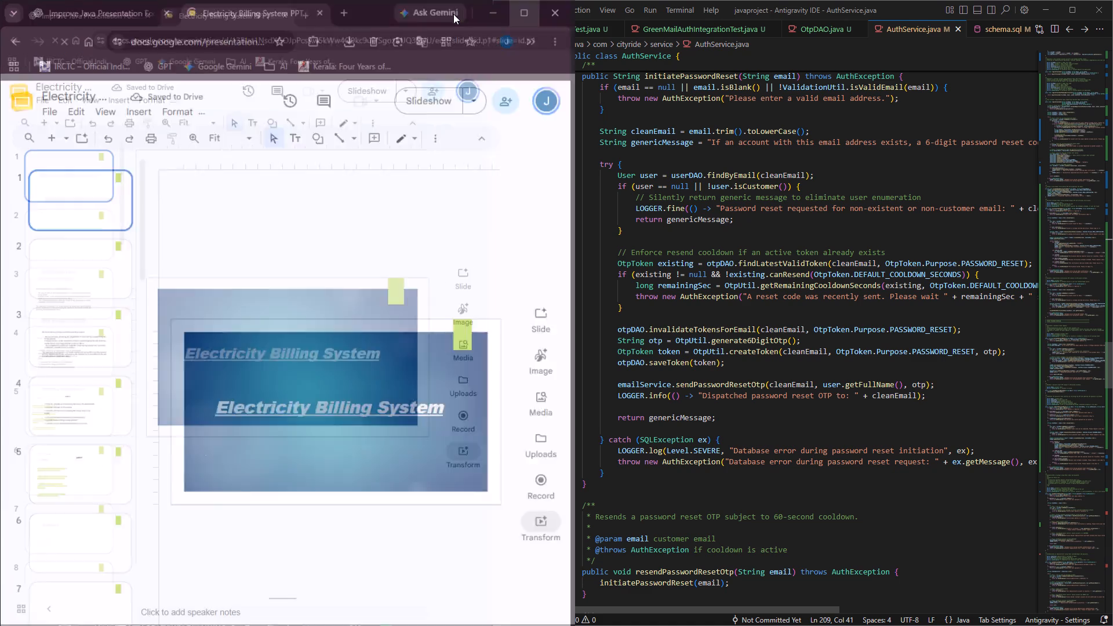
pyautogui.scroll(-7, 83, 281)
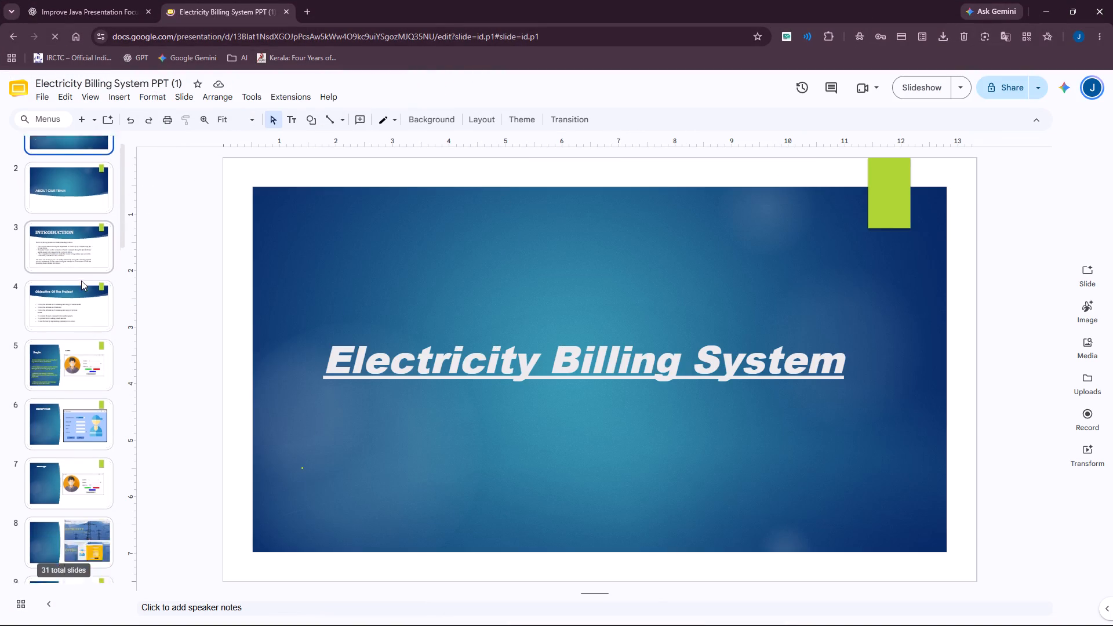
pyautogui.scroll(-18, 81, 281)
pyautogui.scroll(-7, 81, 276)
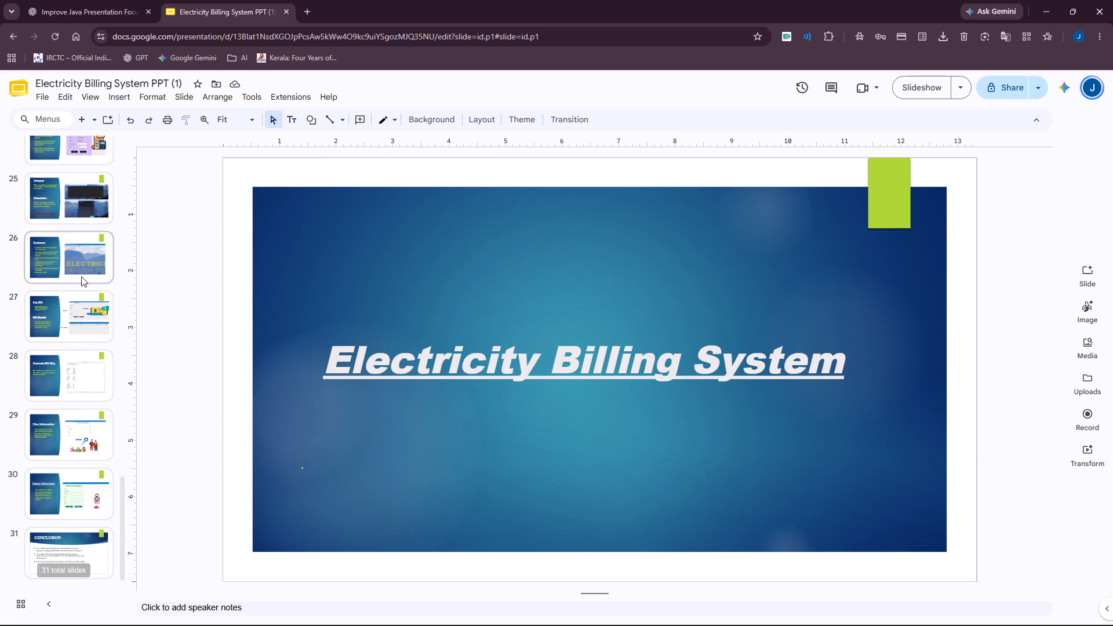
pyautogui.scroll(11, 81, 276)
pyautogui.scroll(-18, 81, 275)
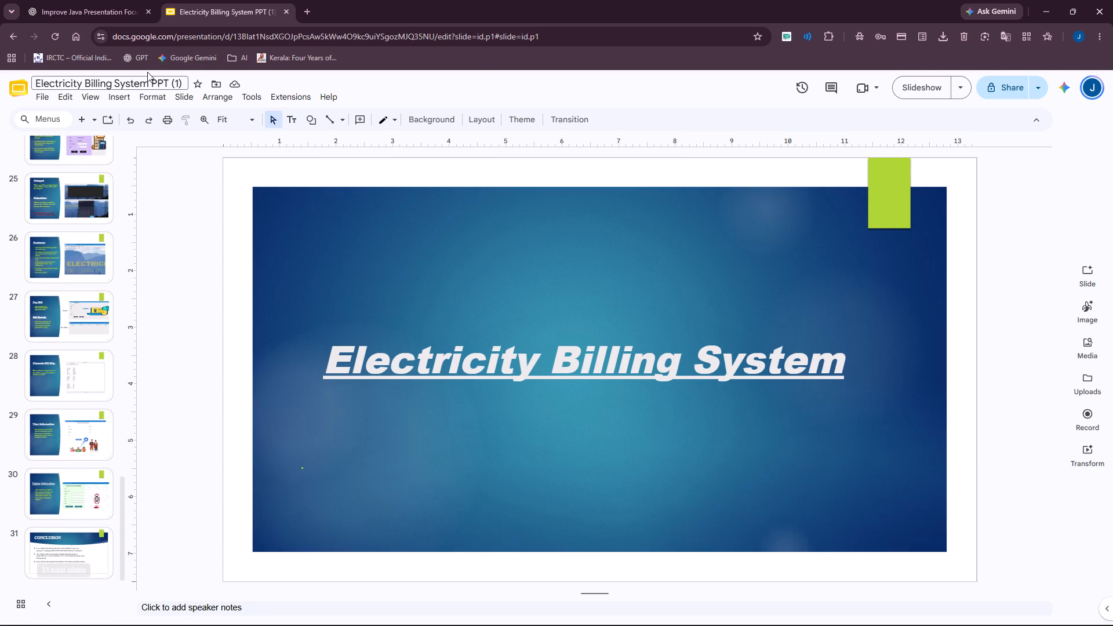
pyautogui.scroll(-8, 337, 274)
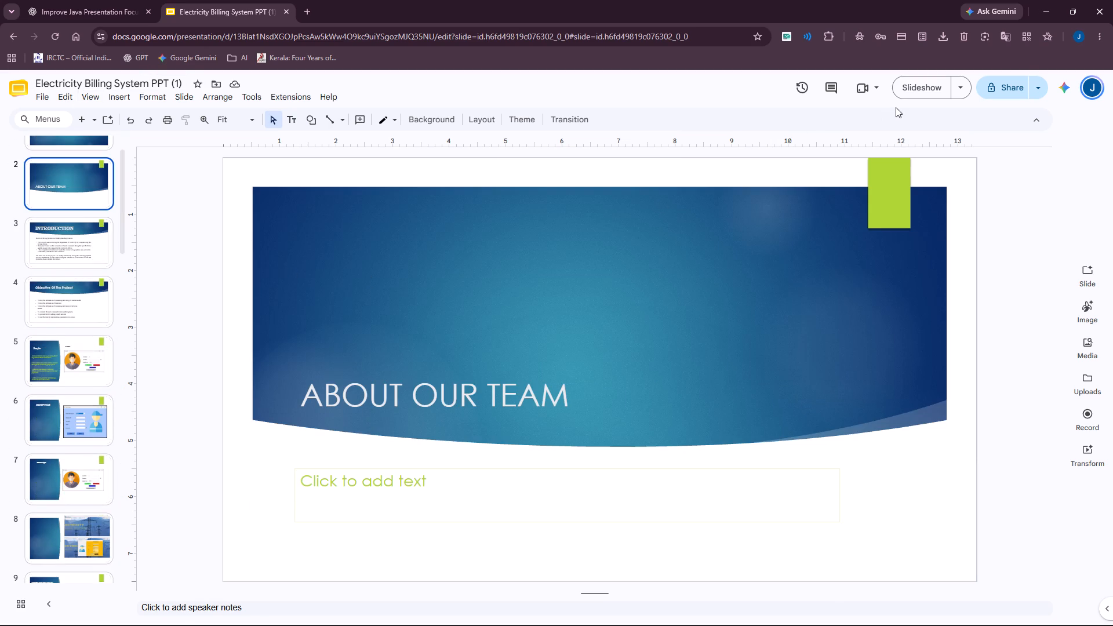
# Present the deck from the About Our Team slide and review the signup, customer and billing screenshots up to the customer Login slide.
pyautogui.click(908, 92)
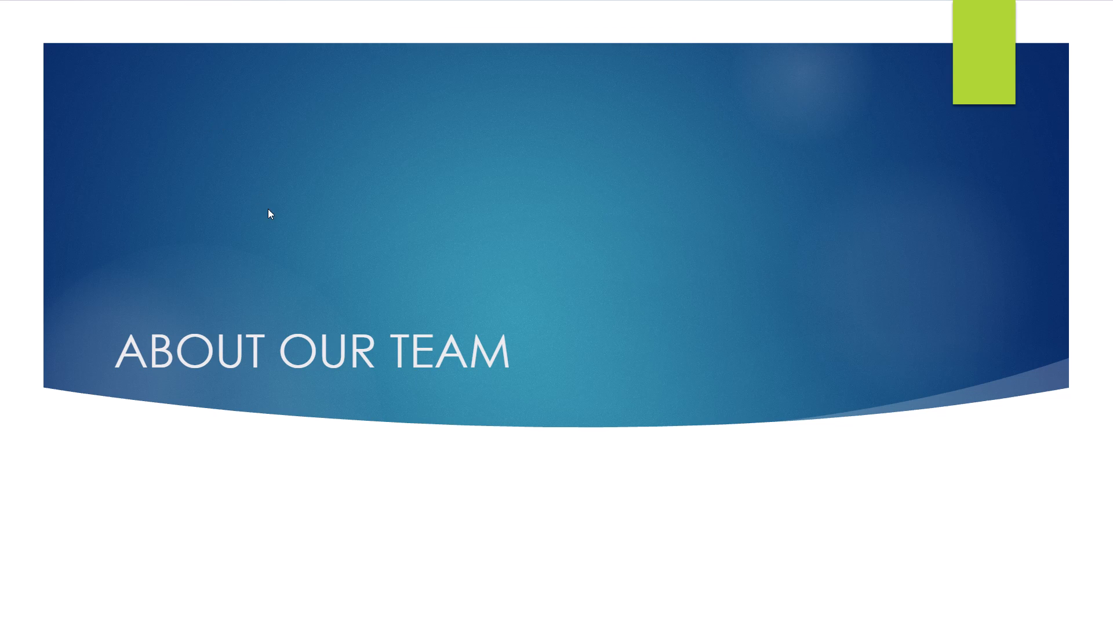
pyautogui.press('Right')
pyautogui.press('Right')
pyautogui.press('Right')
pyautogui.press('Right')
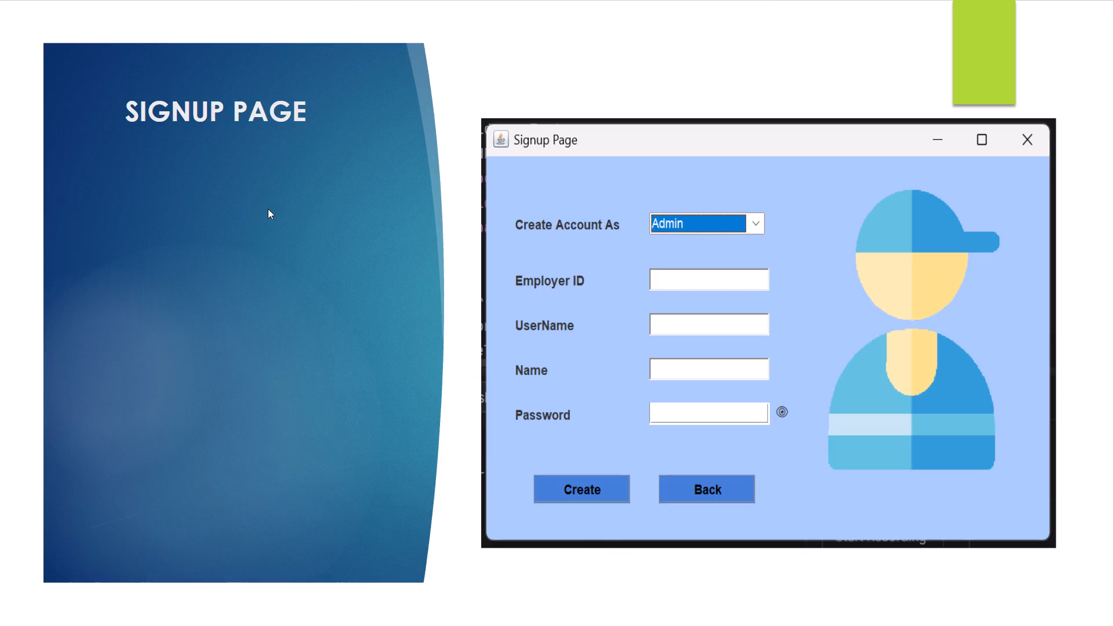
pyautogui.press('Right')
pyautogui.press('Right')
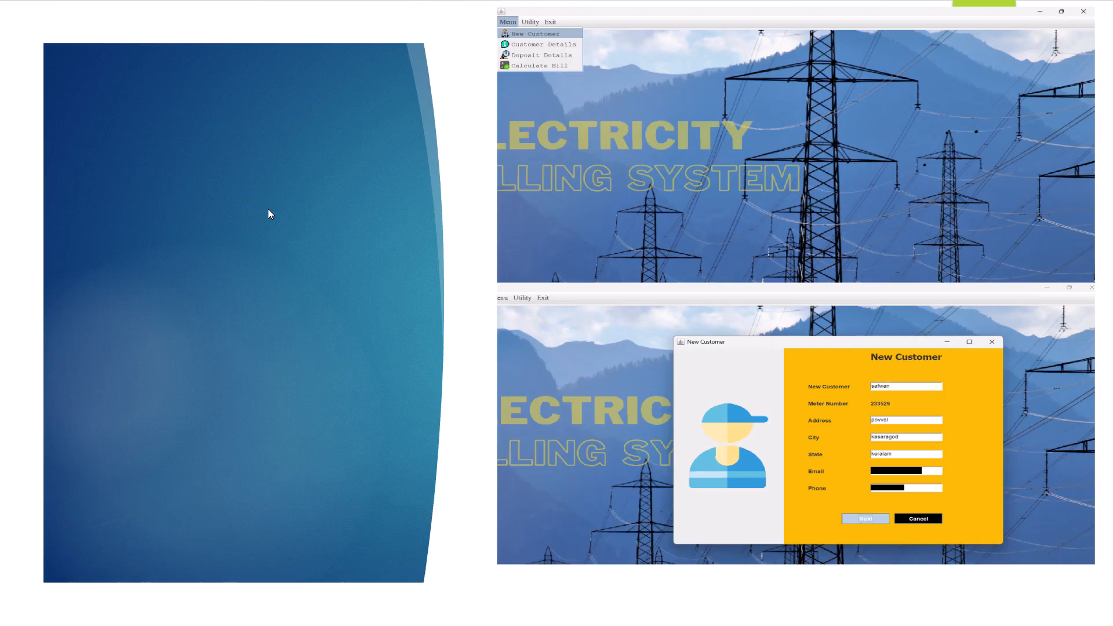
pyautogui.press('Right')
pyautogui.press('Right')
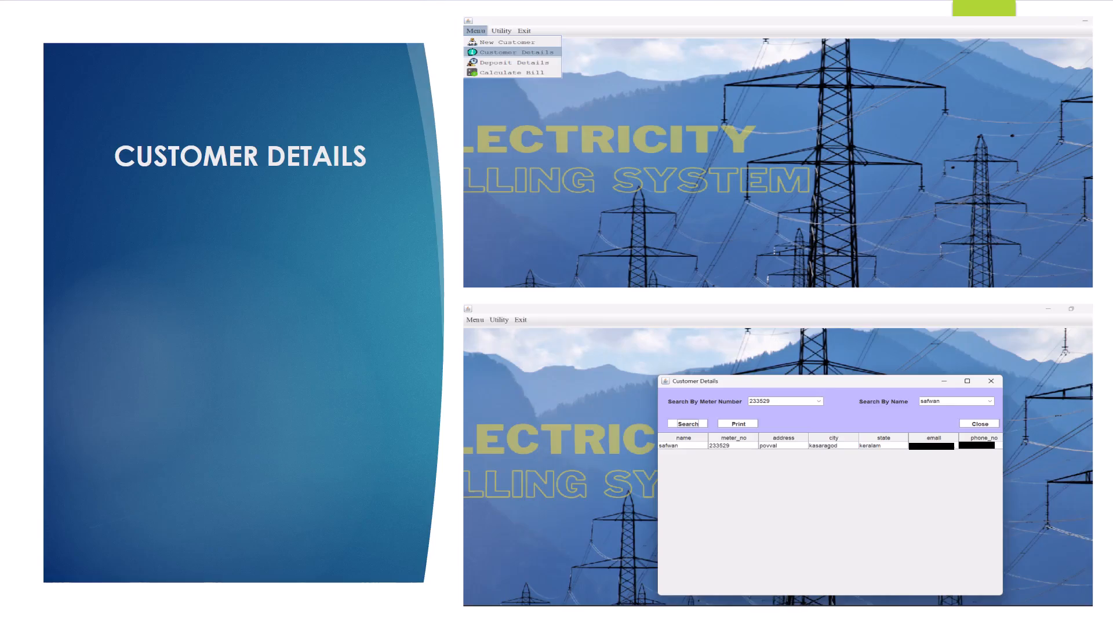
pyautogui.press('Right')
pyautogui.press('Right')
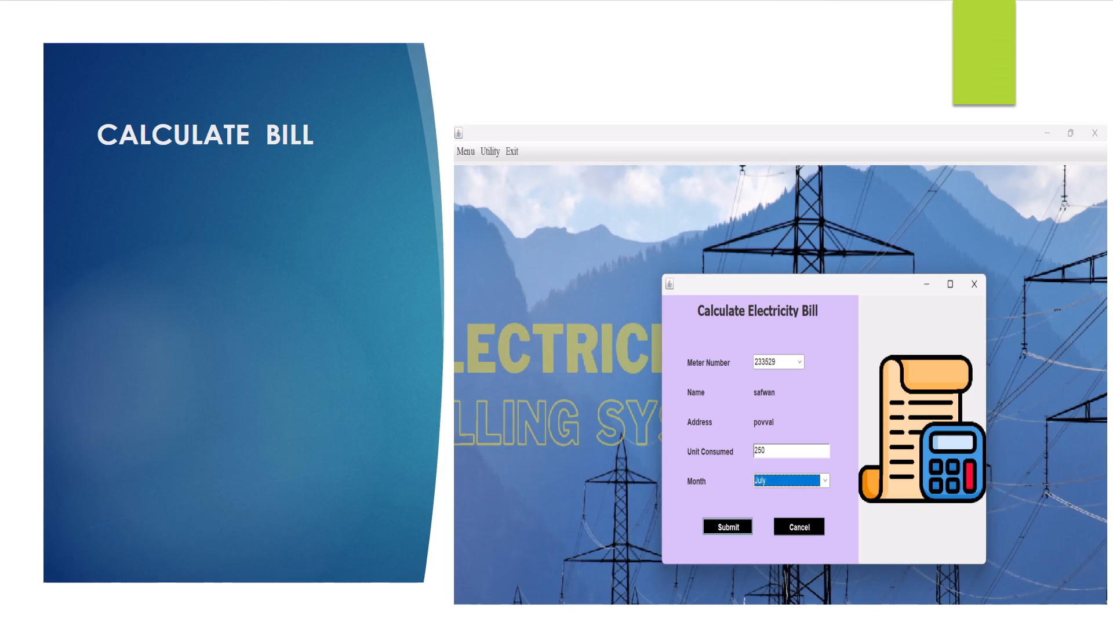
pyautogui.click(268, 209)
pyautogui.press('Right')
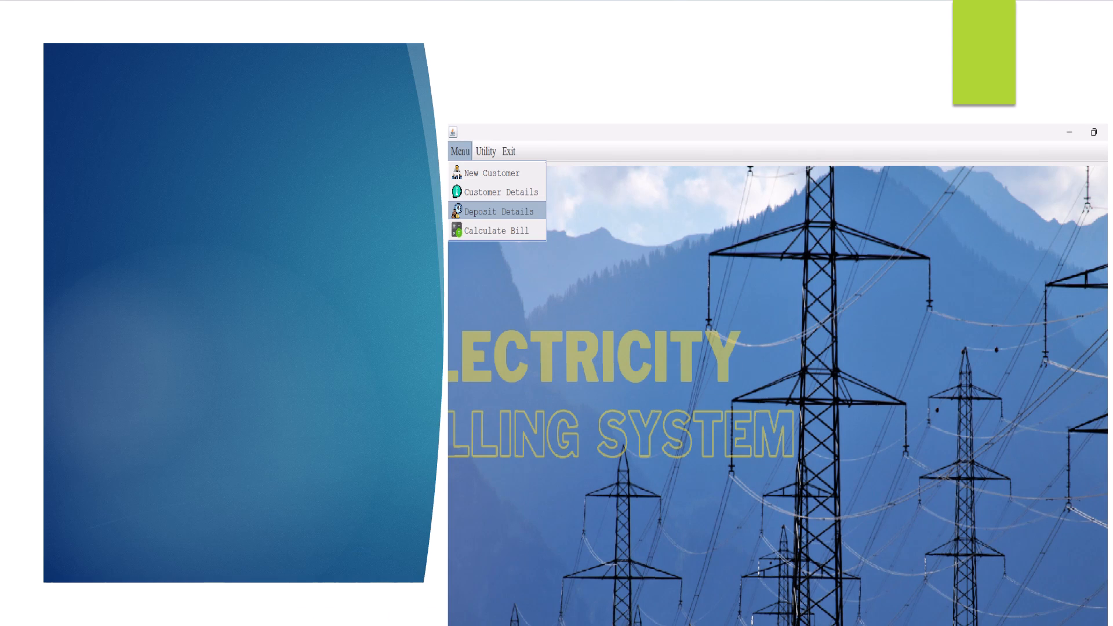
pyautogui.press('Right')
pyautogui.press('Right')
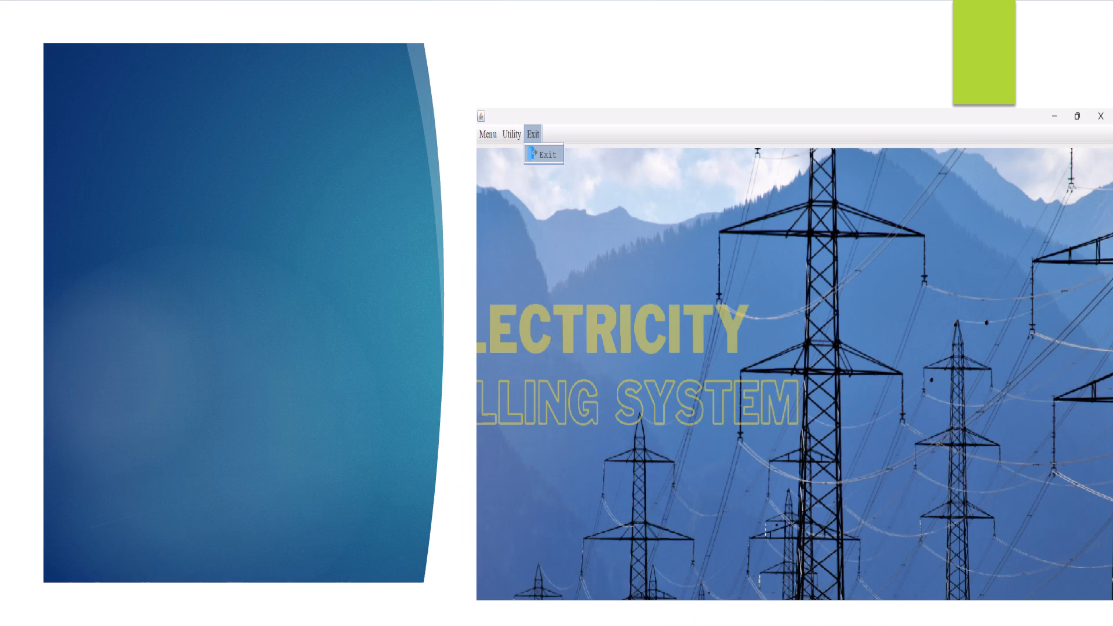
pyautogui.press('Right')
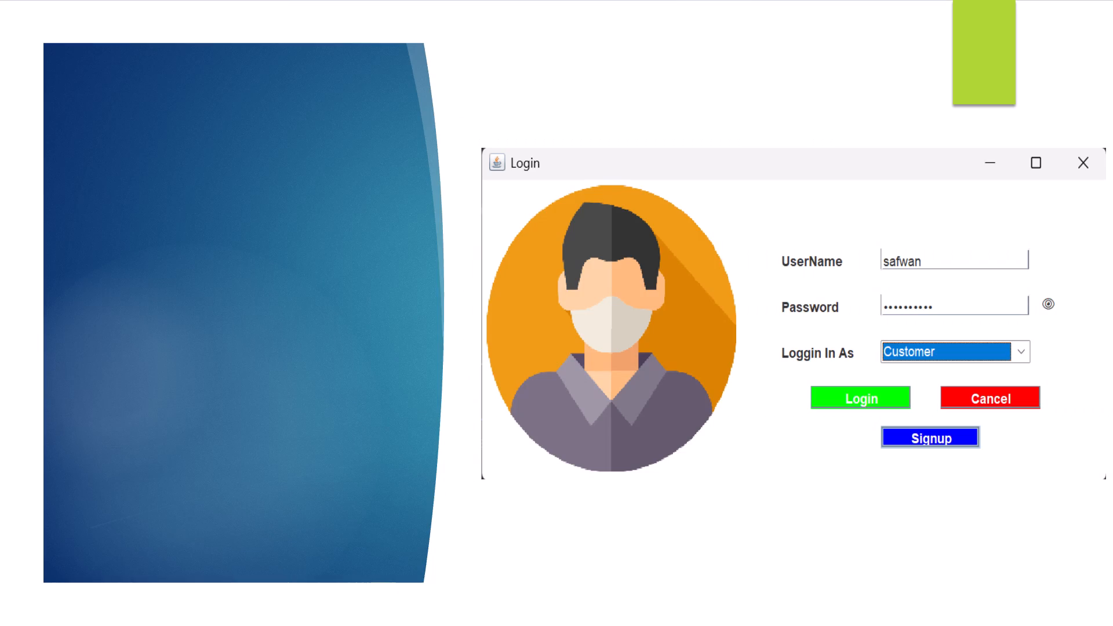
# Continue the slideshow through the New Customer, Notepad, Generate Bill Slip and Update Information slides to the Conclusion.
pyautogui.press('Right')
pyautogui.press('Right')
pyautogui.press('Right')
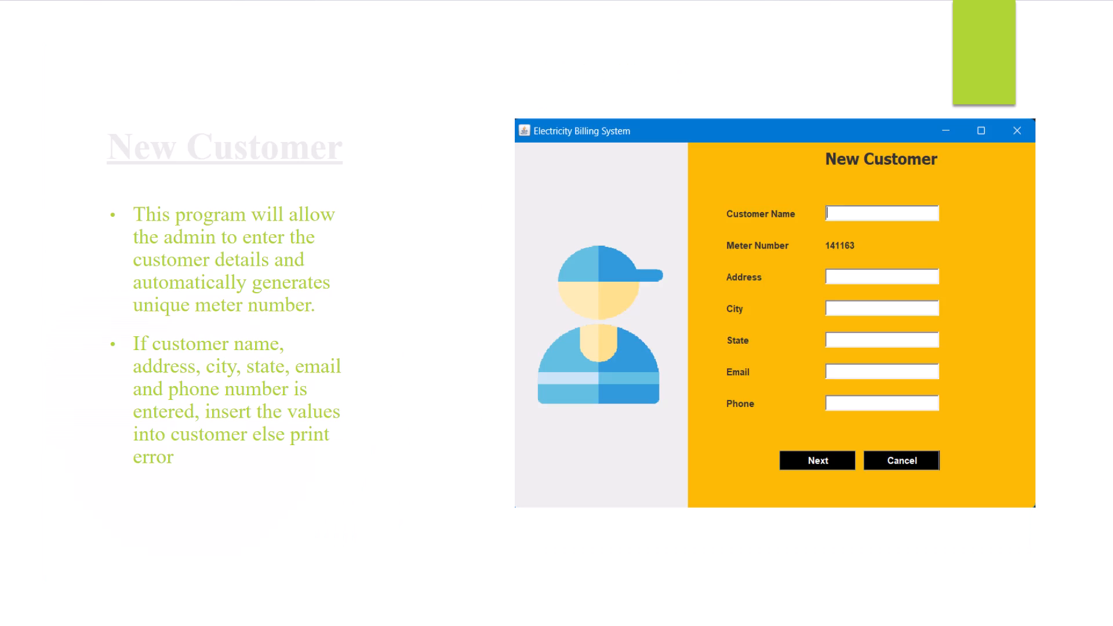
pyautogui.press('Right')
pyautogui.press('Right')
pyautogui.press('Right')
pyautogui.press('Right')
pyautogui.press('Right')
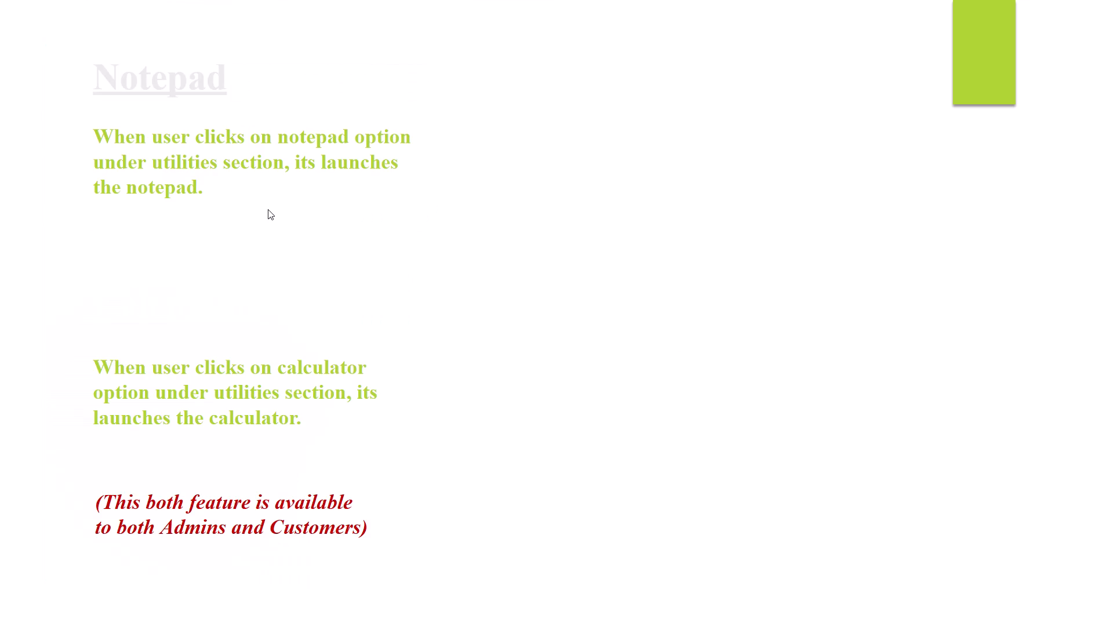
pyautogui.press('Right')
pyautogui.press('Right')
pyautogui.press('Right')
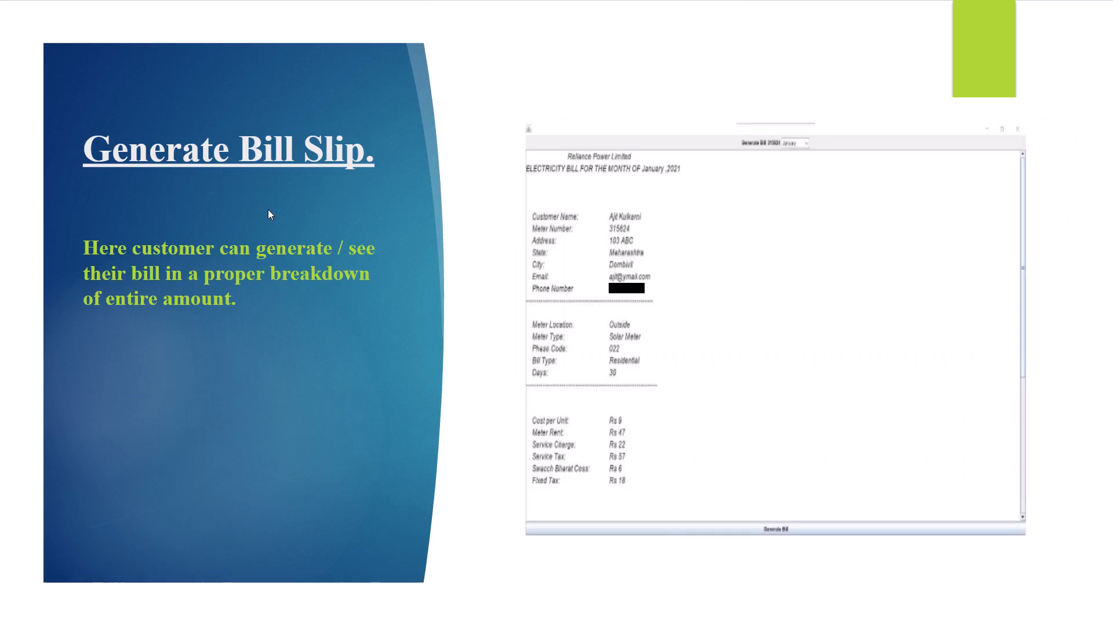
pyautogui.press('Right')
pyautogui.press('Right')
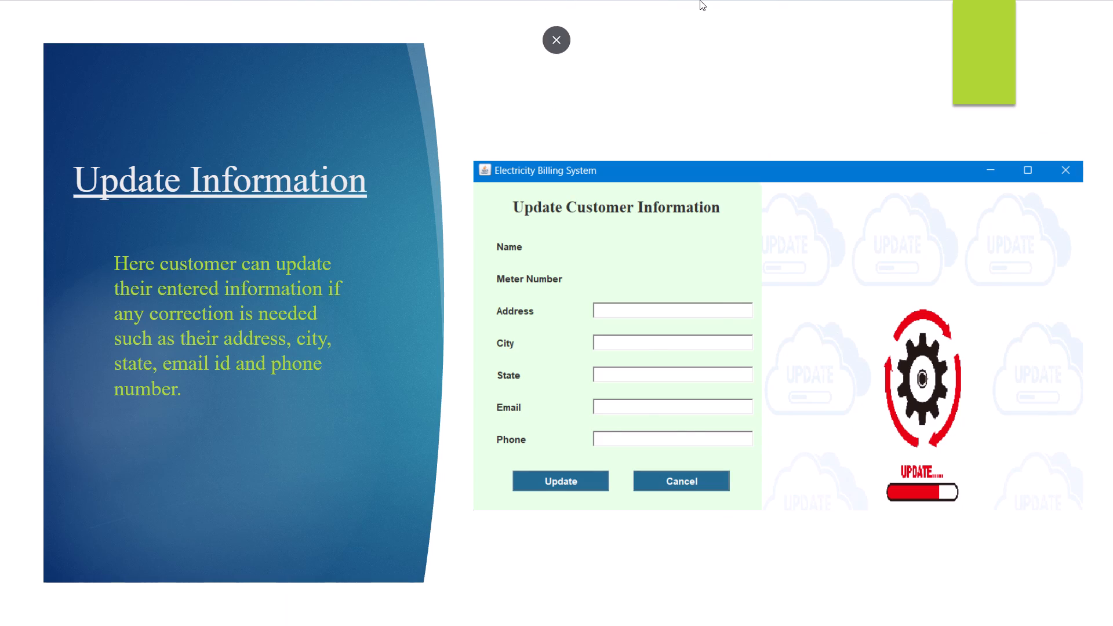
pyautogui.press('Right')
pyautogui.press('Right')
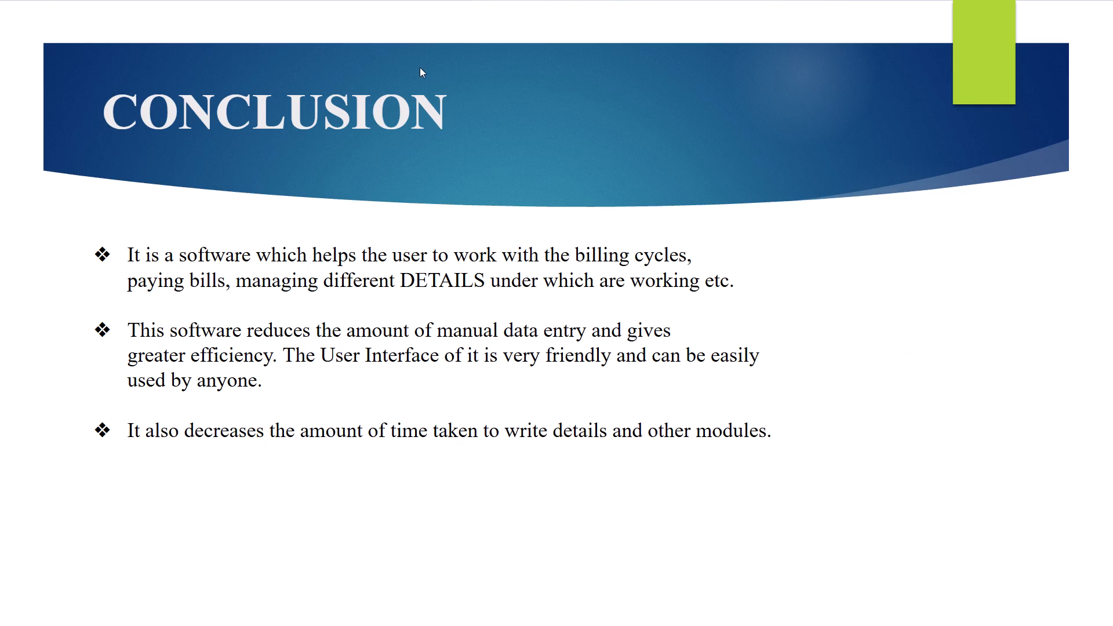
# Review the slides in reverse from the Conclusion through Pay Bill, Notepad, Calculate Bill and Deposit Details.
pyautogui.press('Up')
pyautogui.press('Up')
pyautogui.press('Up')
pyautogui.press('Up')
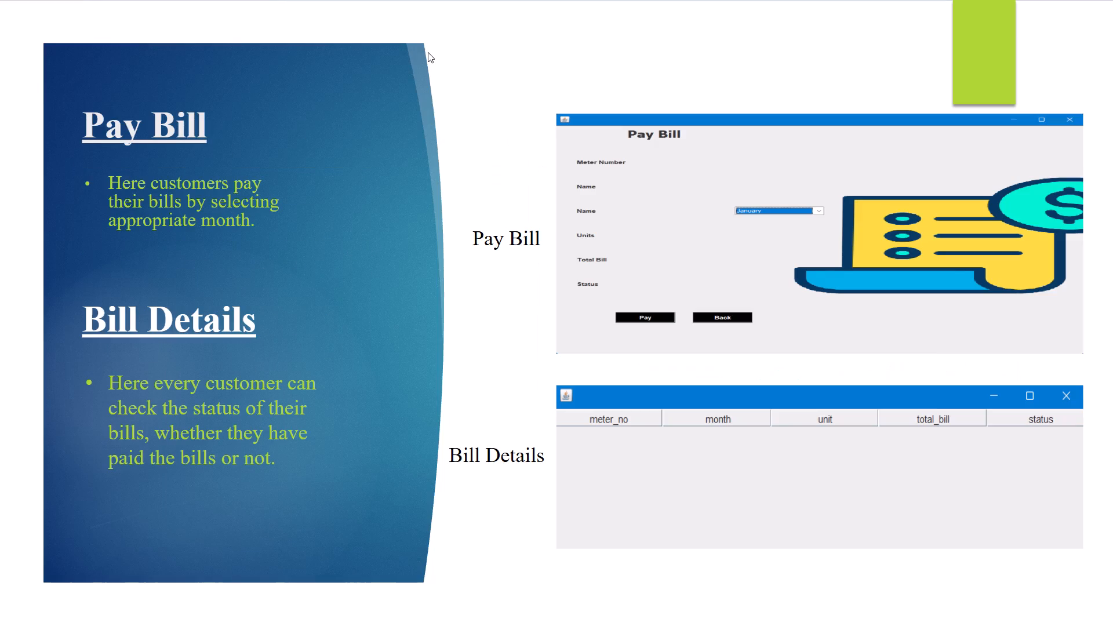
pyautogui.press('Up')
pyautogui.press('Up')
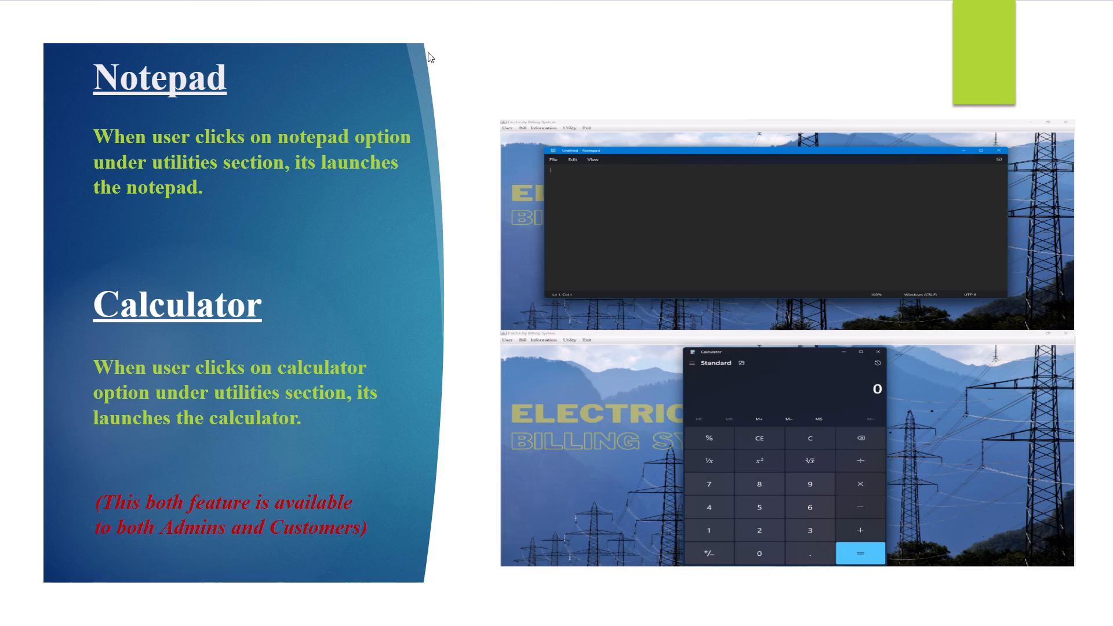
pyautogui.press('Up')
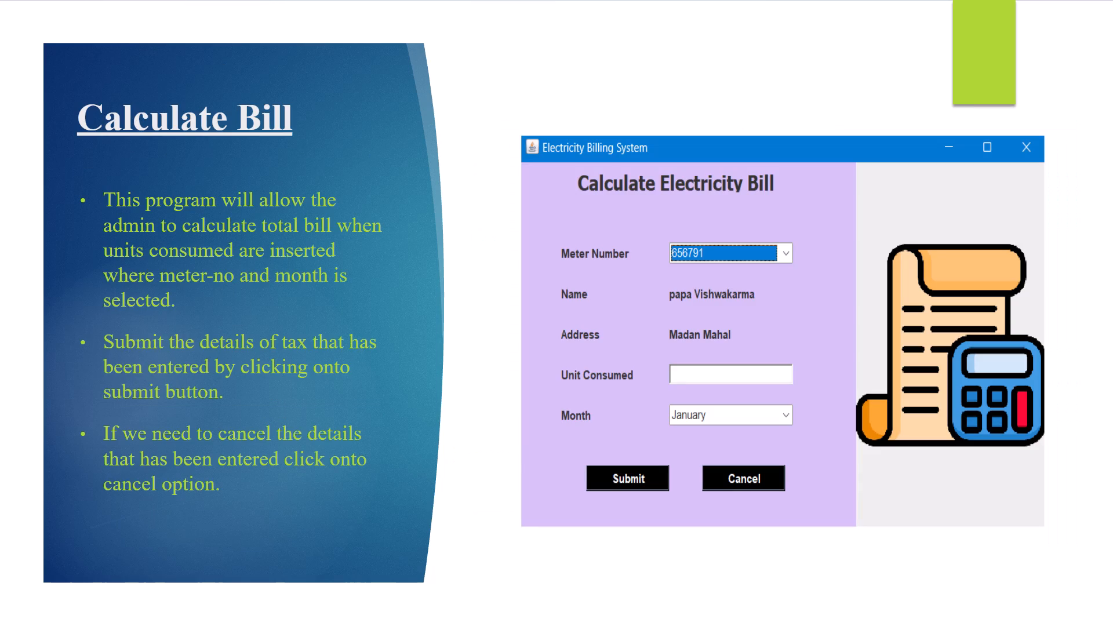
pyautogui.press('Up')
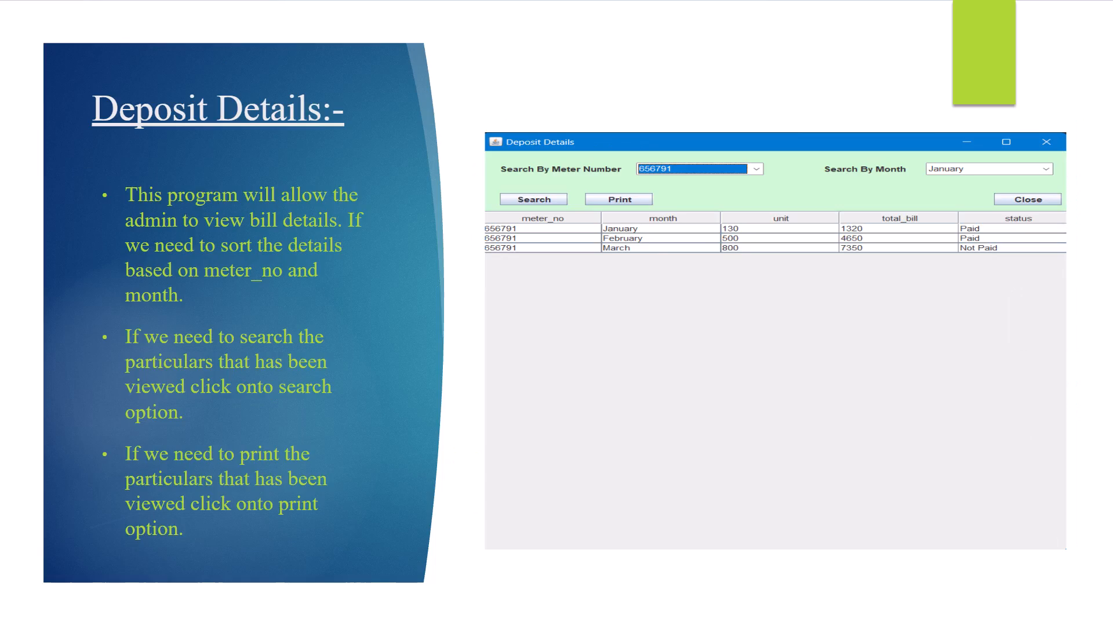
pyautogui.press('Up')
pyautogui.press('Up')
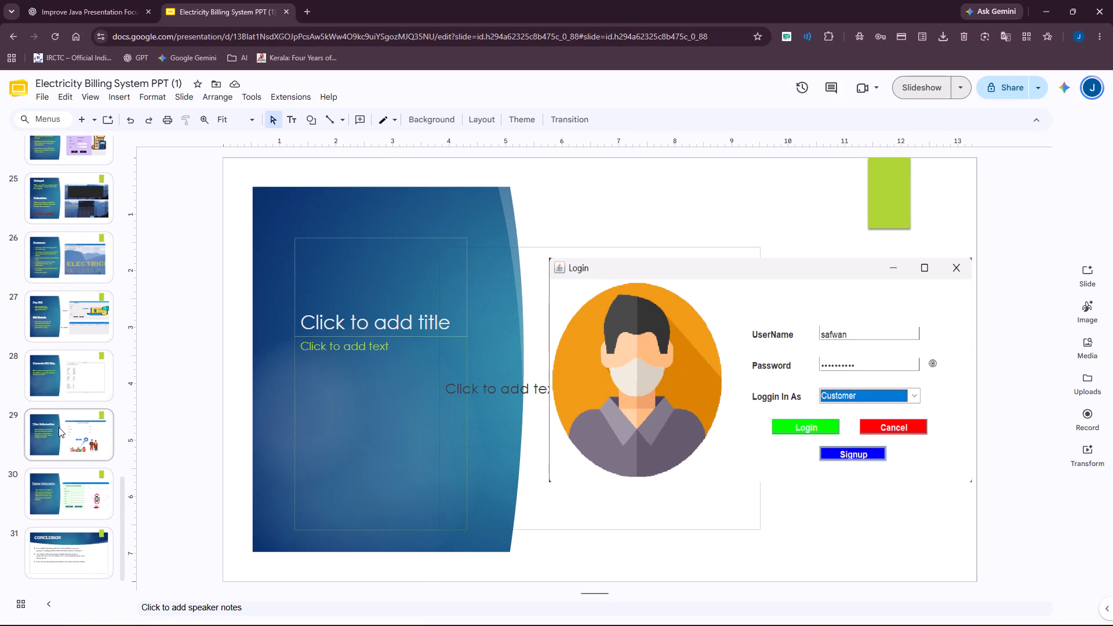
# Examine the Conclusion, Update Information, View Information and Notepad slides in the editor.
pyautogui.scroll(2, 59, 427)
pyautogui.scroll(-6, 60, 427)
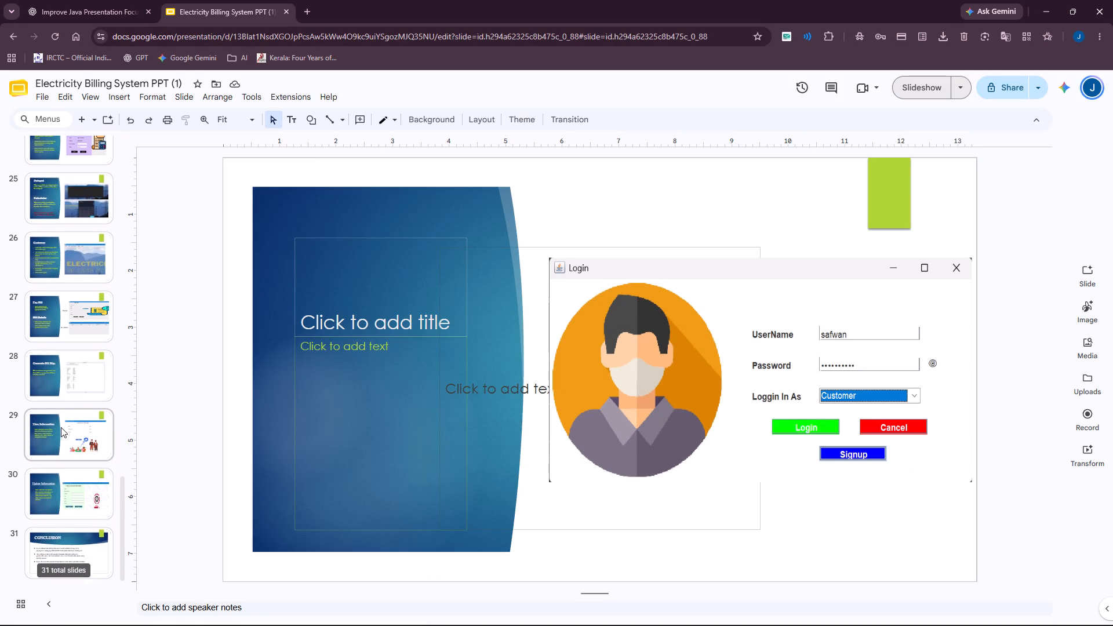
pyautogui.click(101, 551)
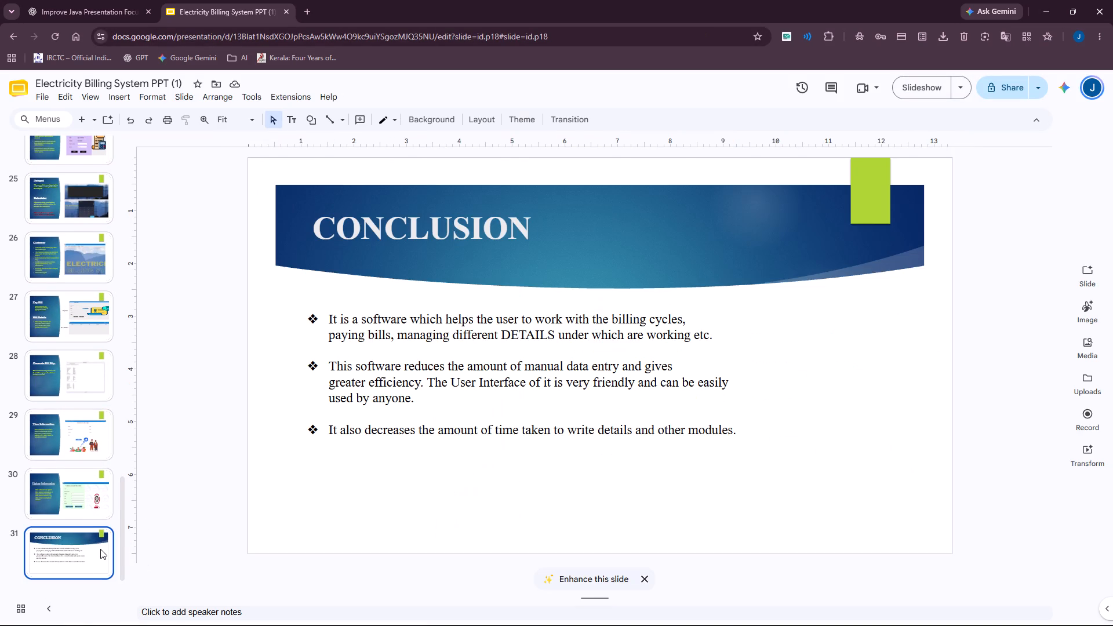
pyautogui.click(83, 507)
pyautogui.scroll(4, 75, 486)
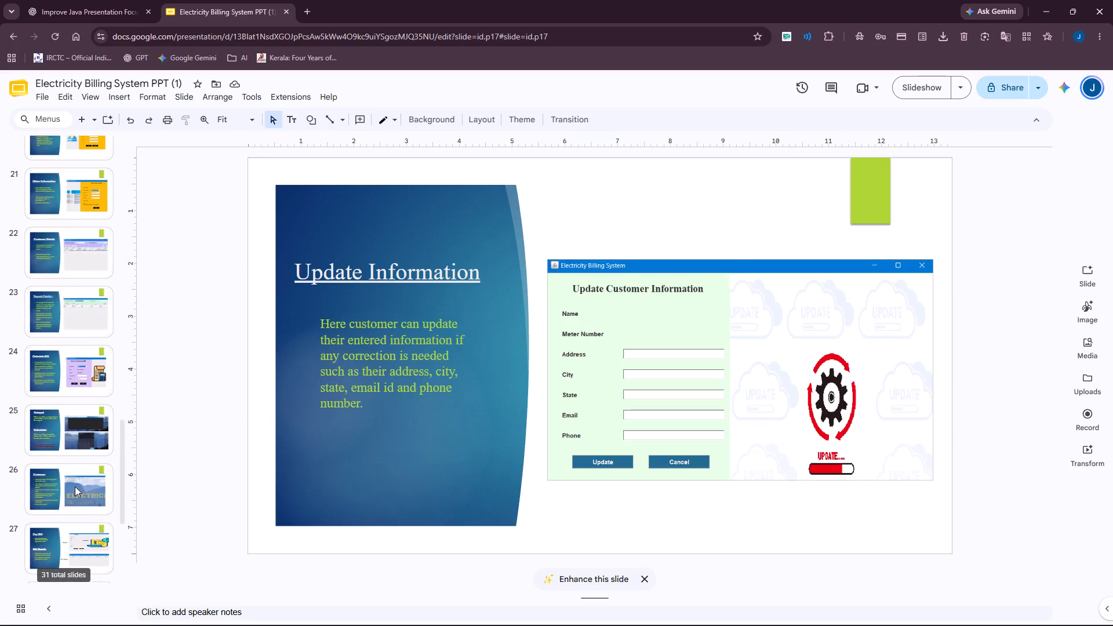
pyautogui.scroll(2, 146, 468)
pyautogui.scroll(1, 410, 437)
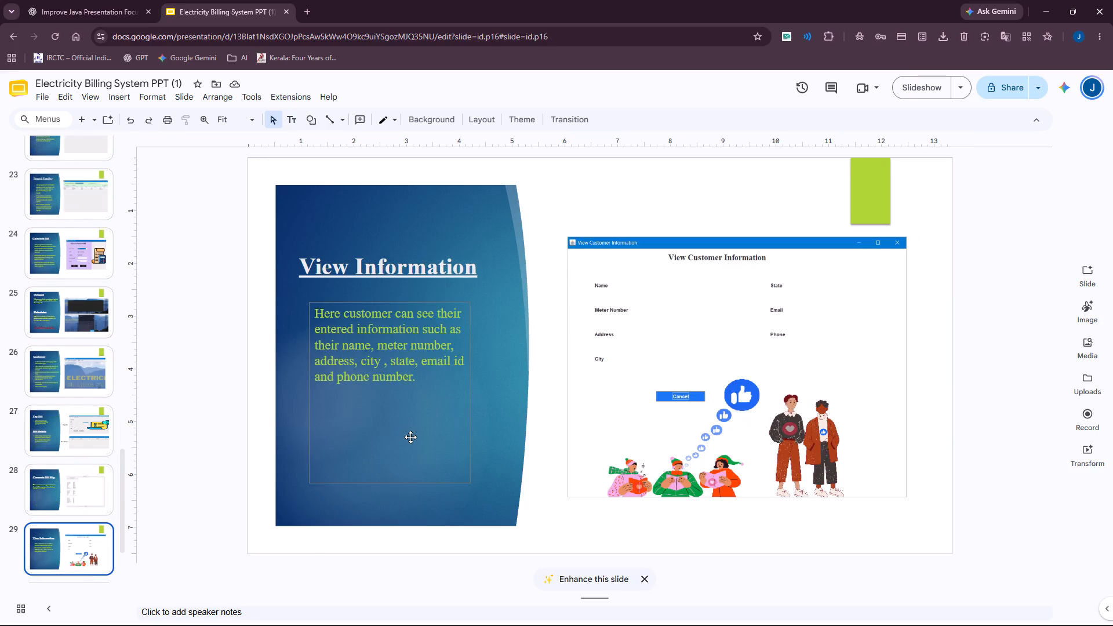
pyautogui.scroll(3, 410, 437)
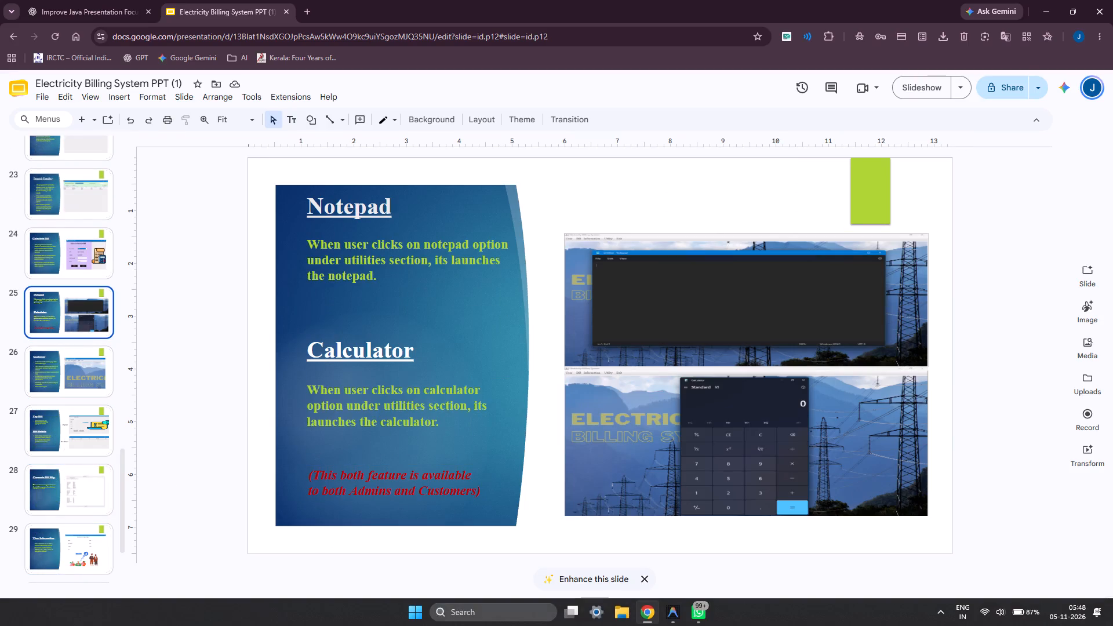
# Switch to Canva and bring up the Smart Vehicle Rental System presentation.
pyautogui.click(419, 617)
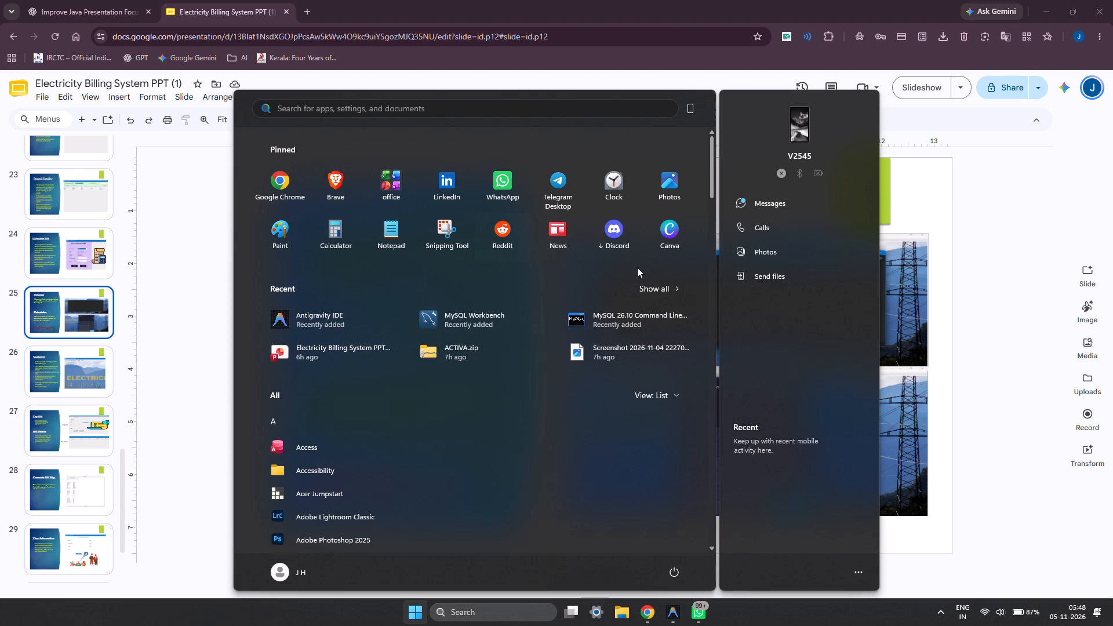
pyautogui.click(664, 235)
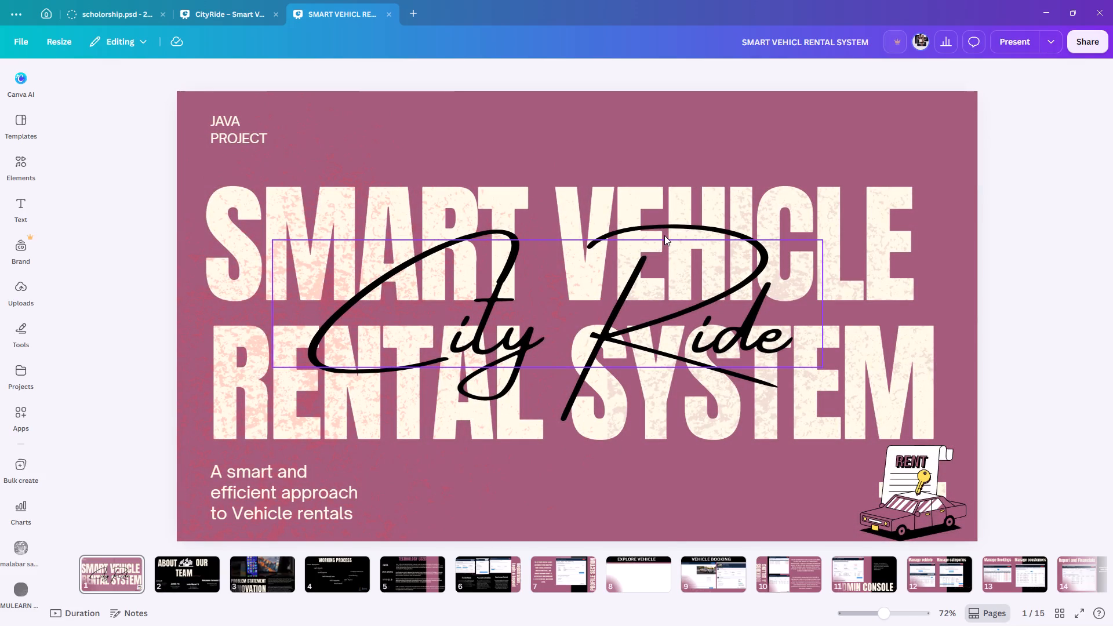
pyautogui.press('Right')
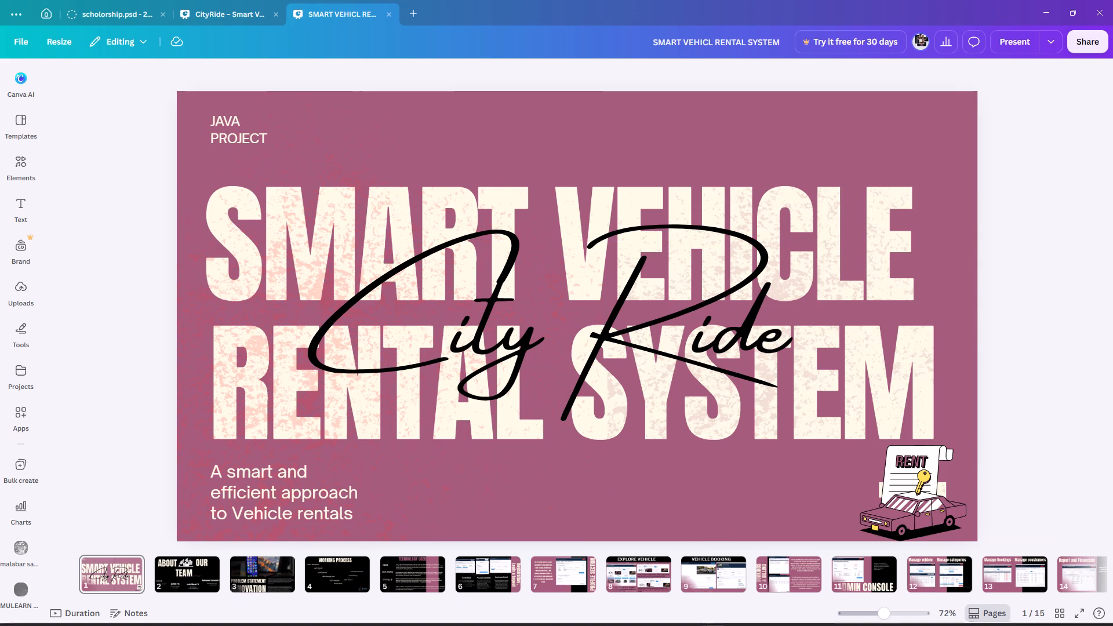
# Switch to the Electricity Billing System presentation in Google Slides and open slide 2, ABOUT OUR TEAM.
pyautogui.click(638, 614)
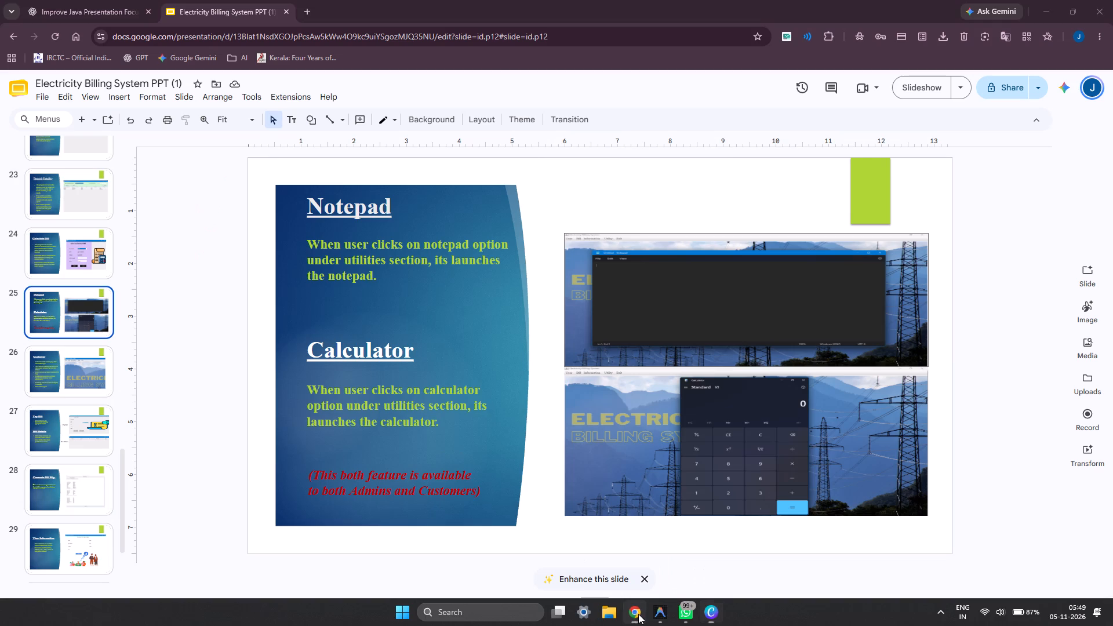
pyautogui.scroll(20, 512, 490)
pyautogui.scroll(2, 127, 322)
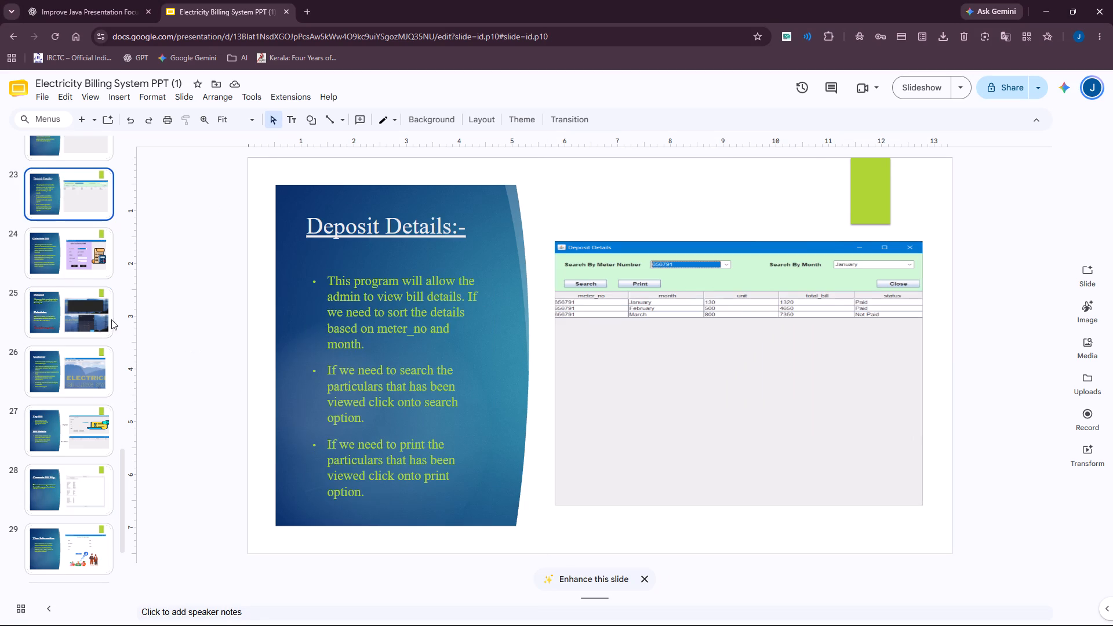
pyautogui.scroll(9, 111, 319)
pyautogui.scroll(20, 100, 315)
pyautogui.scroll(2, 100, 315)
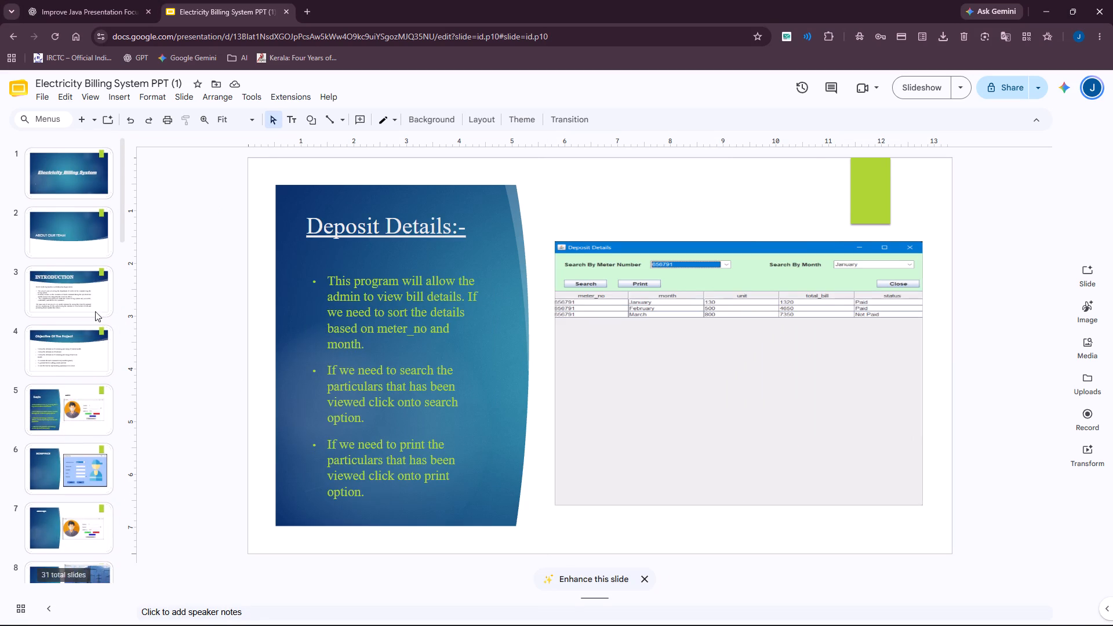
pyautogui.click(64, 234)
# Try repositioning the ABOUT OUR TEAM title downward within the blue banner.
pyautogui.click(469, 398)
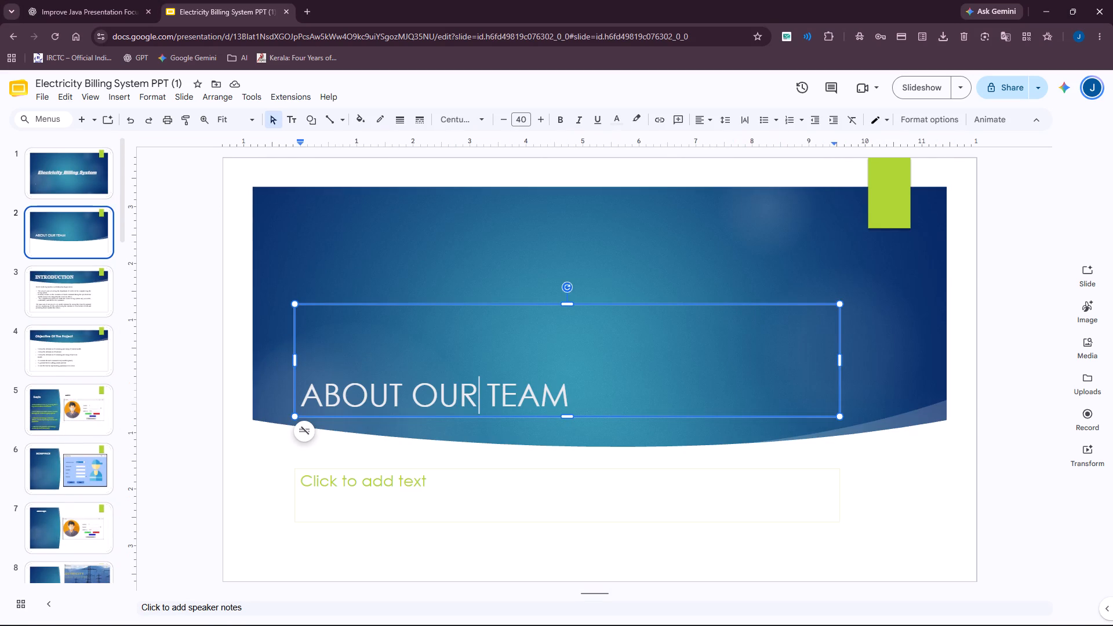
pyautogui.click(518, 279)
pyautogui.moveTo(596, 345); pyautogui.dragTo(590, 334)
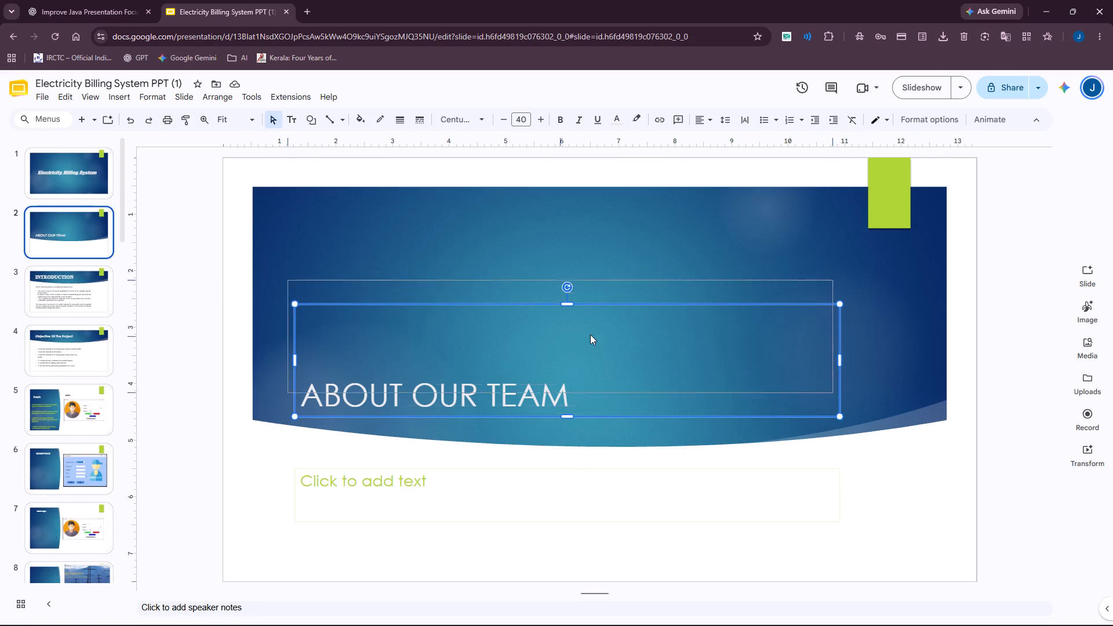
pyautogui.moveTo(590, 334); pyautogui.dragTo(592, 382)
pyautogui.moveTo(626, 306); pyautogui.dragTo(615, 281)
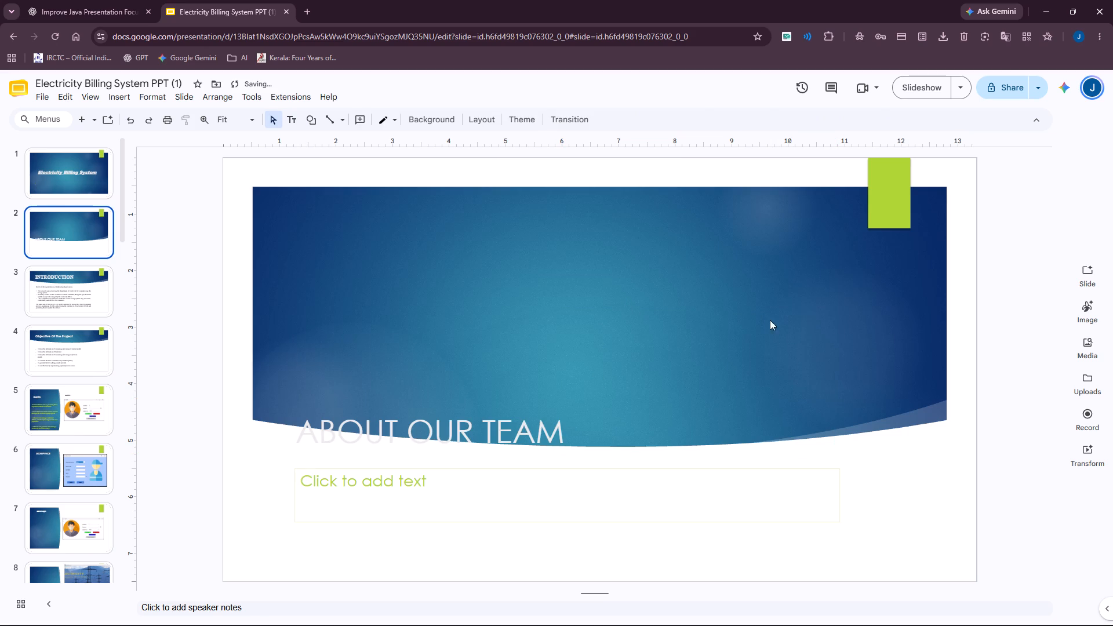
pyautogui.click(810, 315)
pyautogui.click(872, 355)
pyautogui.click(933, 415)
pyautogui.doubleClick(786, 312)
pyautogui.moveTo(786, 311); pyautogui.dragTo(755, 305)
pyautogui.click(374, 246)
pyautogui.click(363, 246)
# Move the ABOUT OUR TEAM title box up so its top aligns with the blue banner's upper edge.
pyautogui.moveTo(418, 441); pyautogui.dragTo(418, 413)
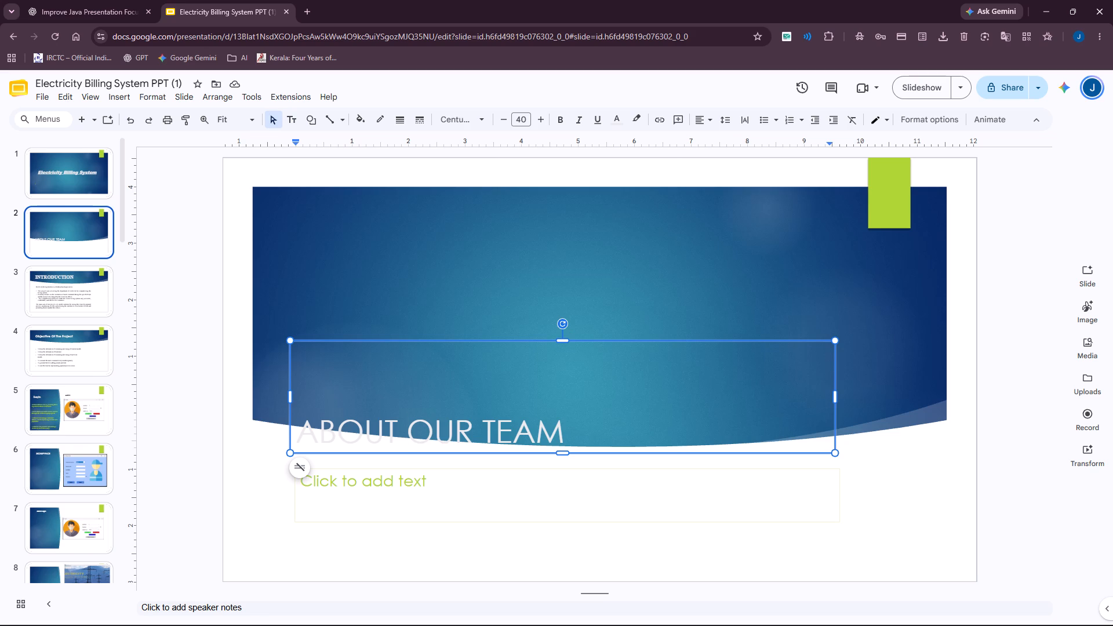
pyautogui.moveTo(585, 339); pyautogui.dragTo(586, 185)
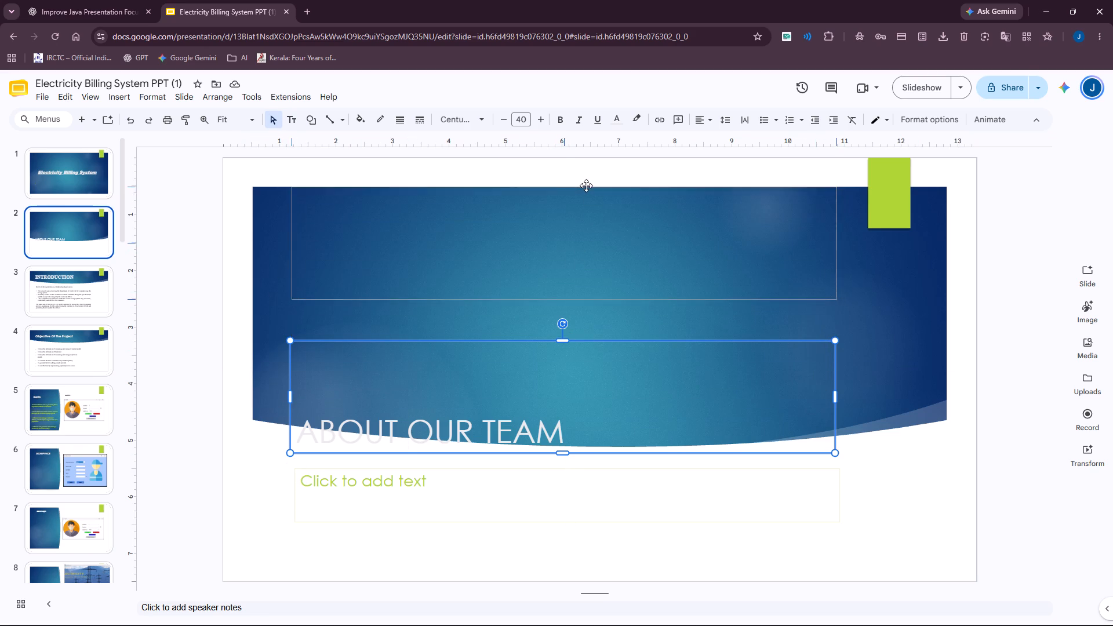
# Replace the word ABOUT in the slide title with MEET.
pyautogui.doubleClick(383, 283)
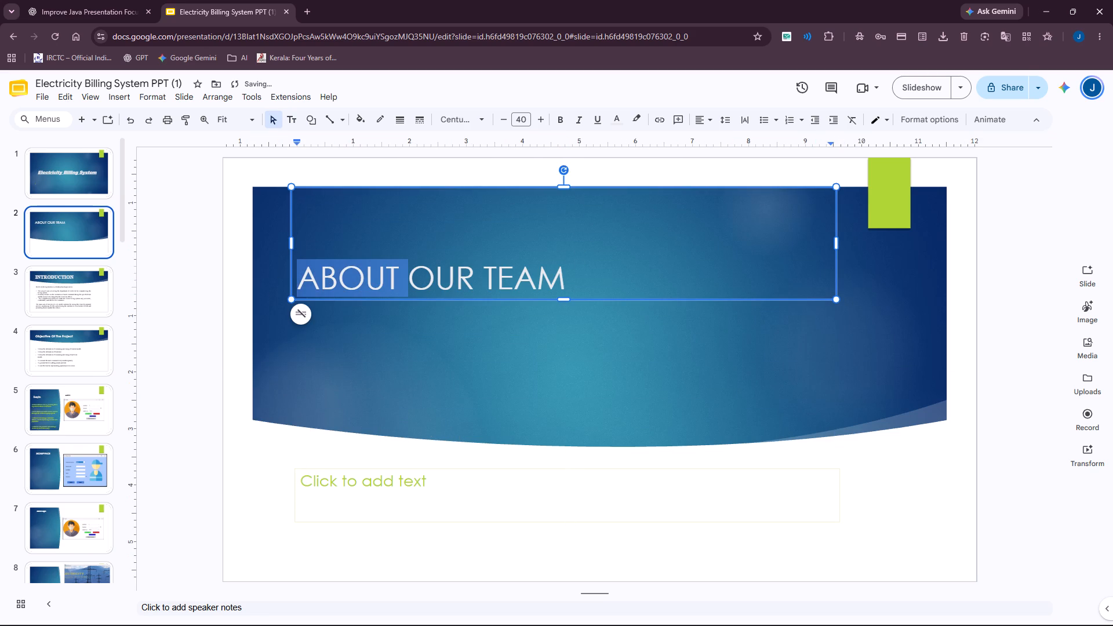
pyautogui.write('MEET')
pyautogui.press('space')
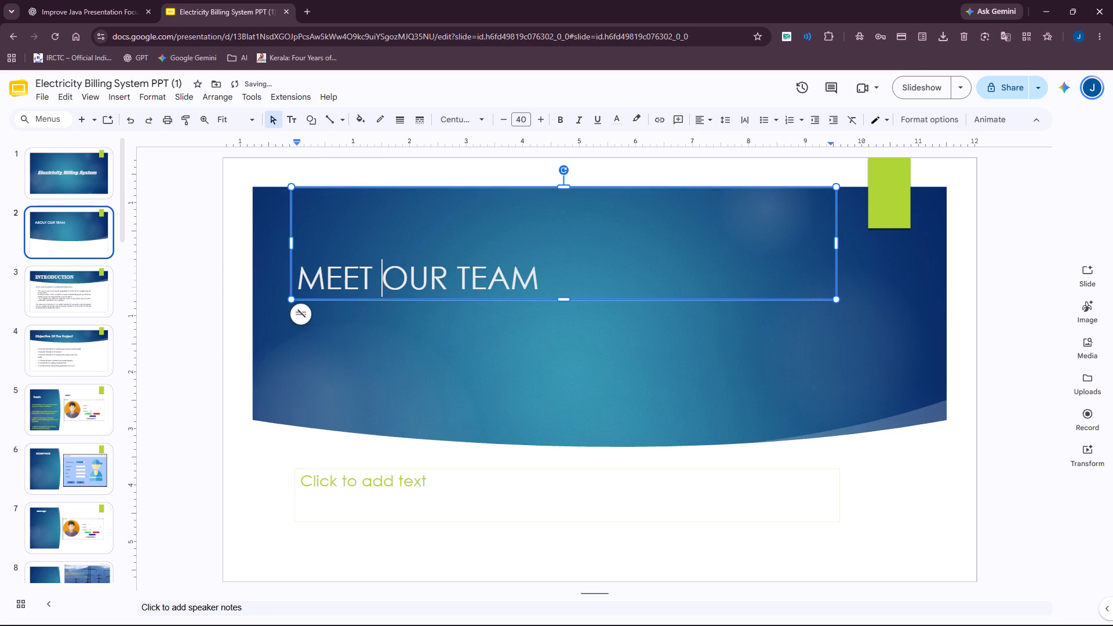
# Make the whole MEET OUR TEAM title bold.
pyautogui.tripleClick(460, 280)
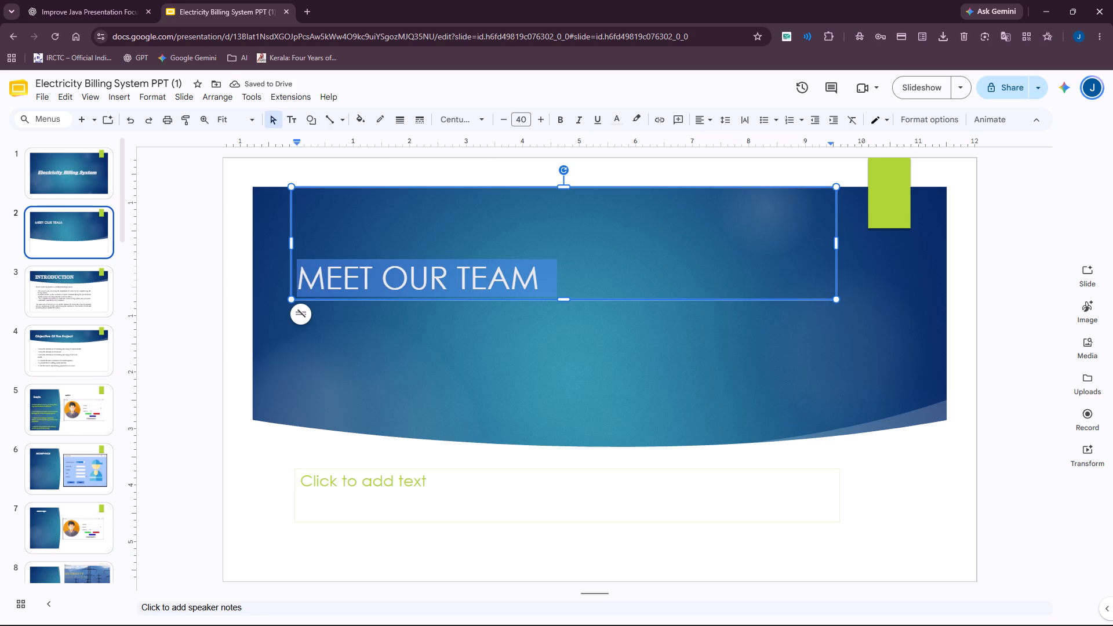
pyautogui.click(551, 123)
pyautogui.click(555, 119)
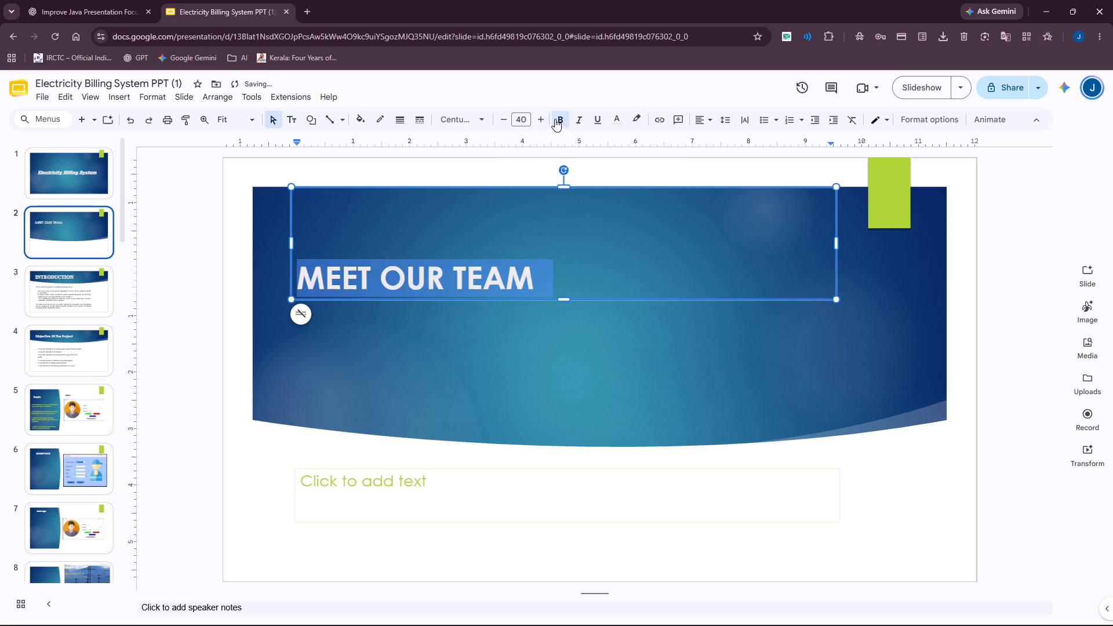
pyautogui.click(465, 372)
pyautogui.click(457, 282)
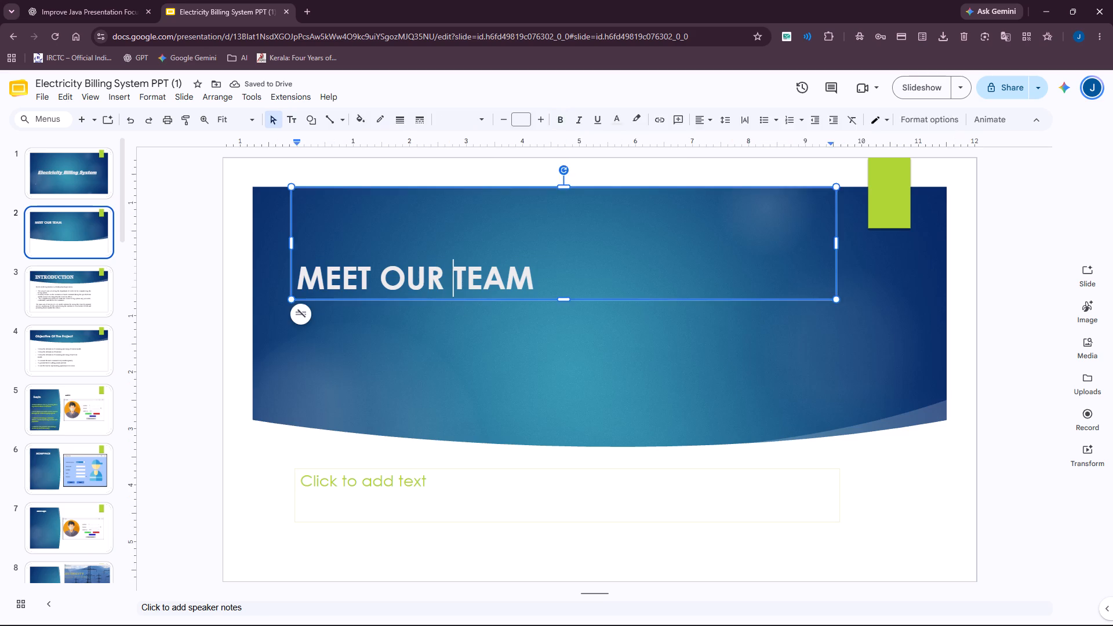
pyautogui.click(456, 341)
# Shorten the MEET OUR TEAM title box from its bottom edge so the text sits near the banner's top.
pyautogui.click(474, 264)
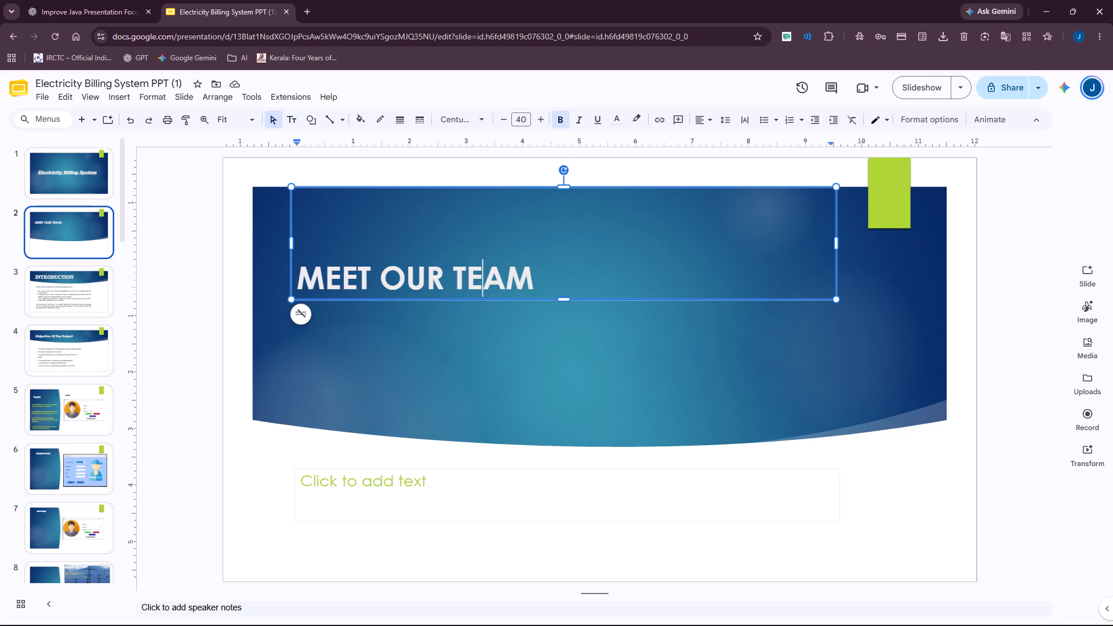
pyautogui.moveTo(296, 189); pyautogui.dragTo(275, 126)
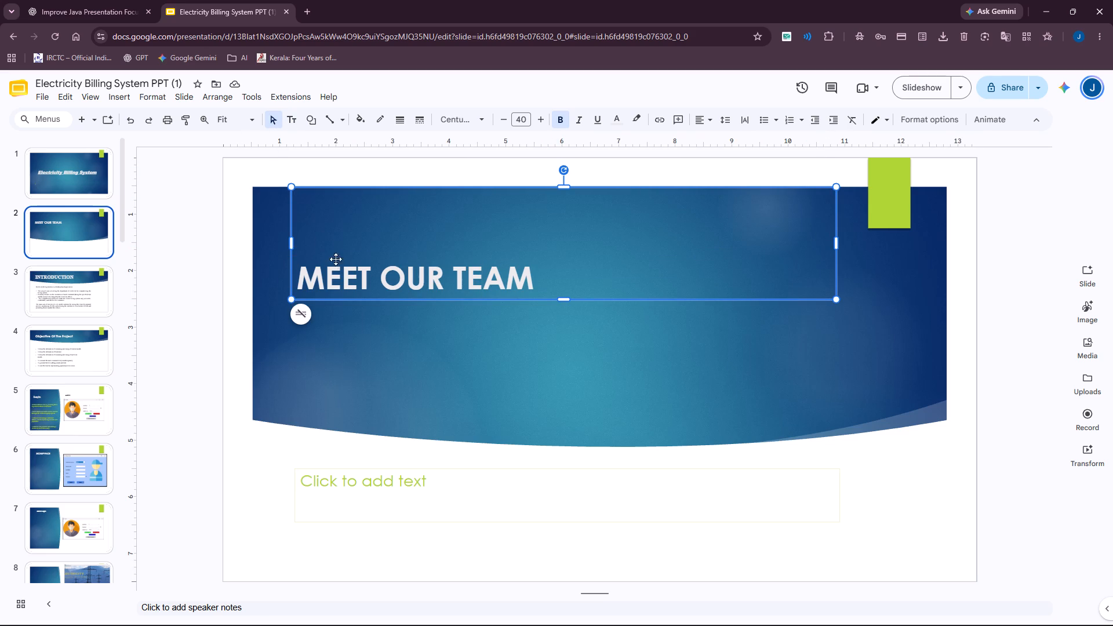
pyautogui.moveTo(563, 297); pyautogui.dragTo(545, 246)
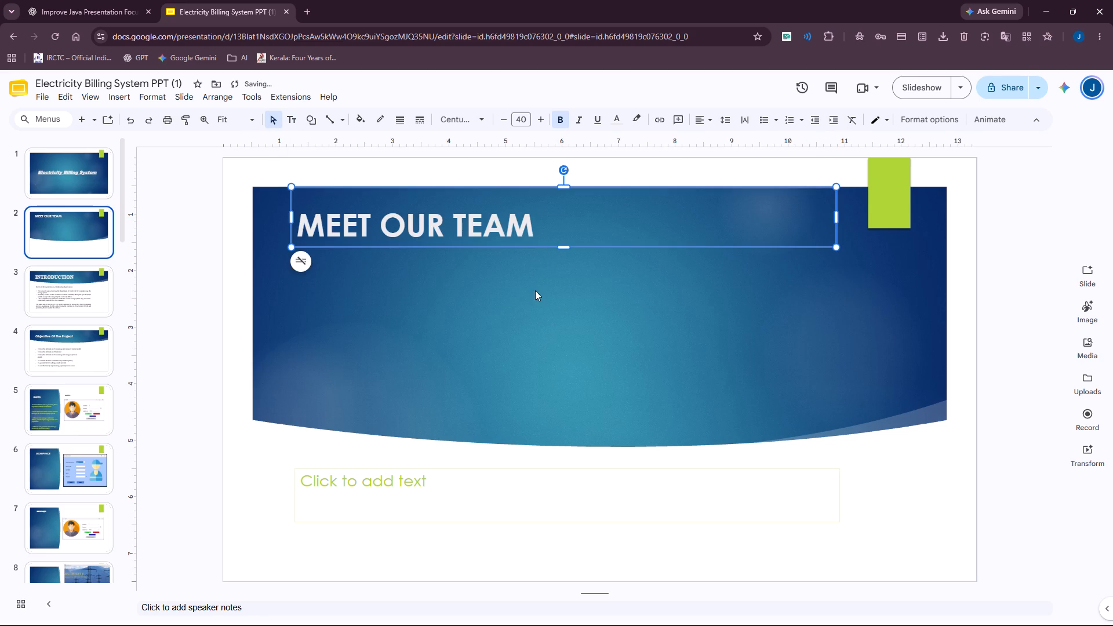
pyautogui.click(535, 290)
# Insert a rectangle shape about 2.7 by 2.3 inches across the banner's lower-left edge on the MEET OUR TEAM slide.
pyautogui.doubleClick(385, 492)
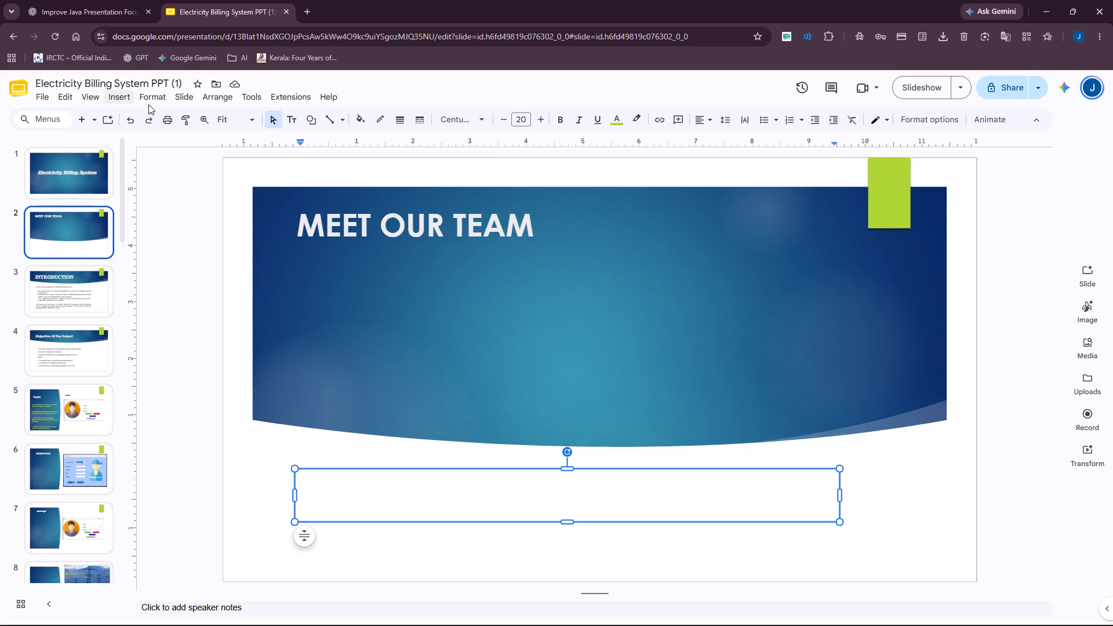
pyautogui.click(104, 101)
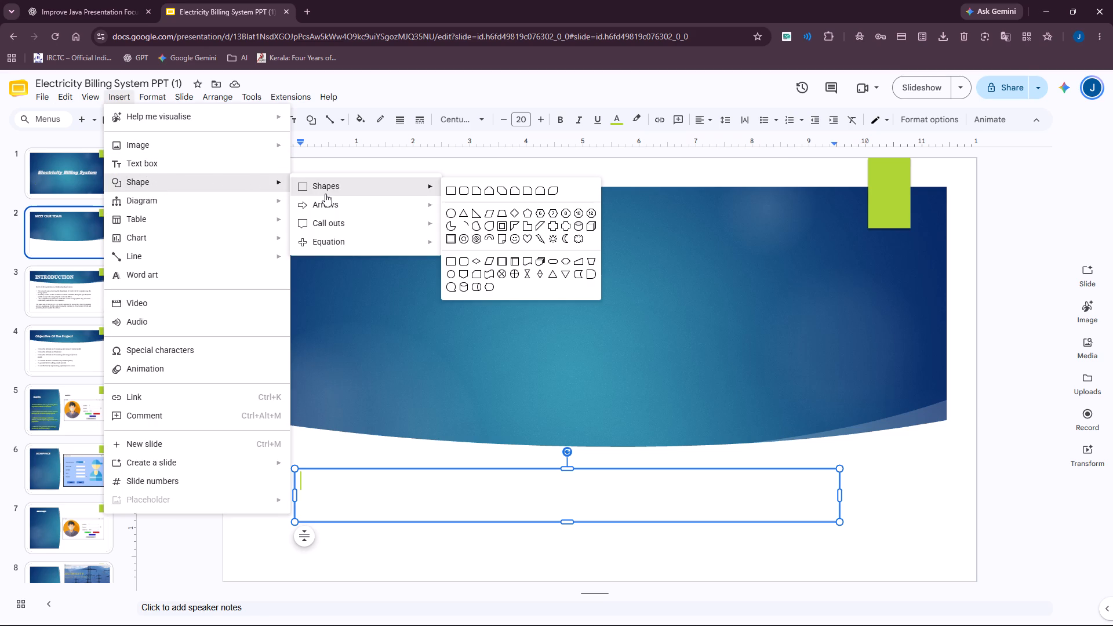
pyautogui.click(453, 187)
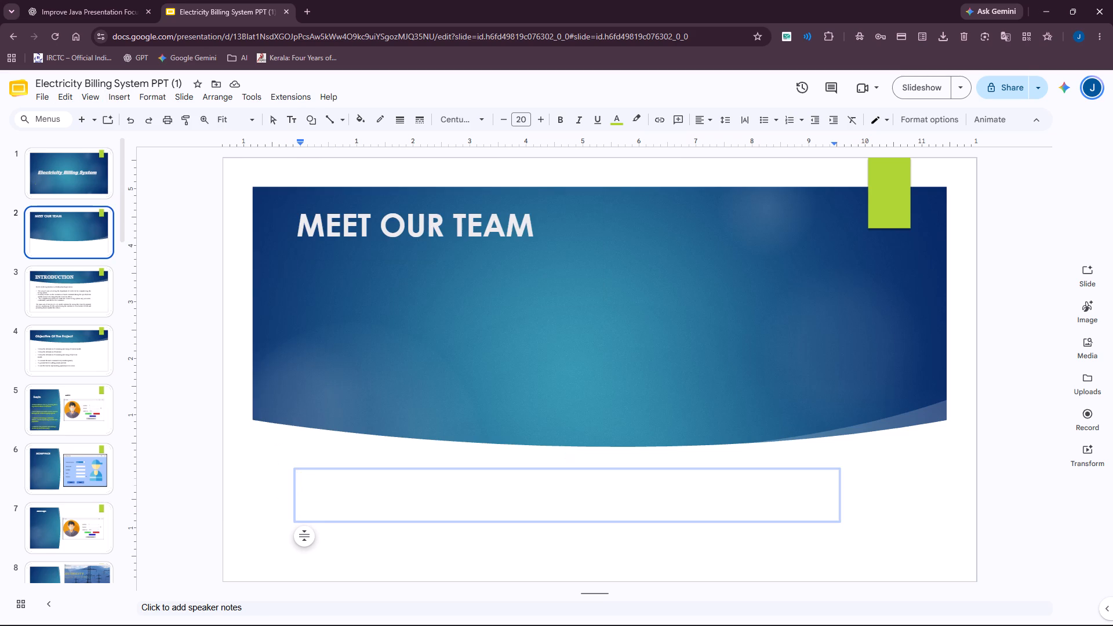
pyautogui.moveTo(281, 378); pyautogui.dragTo(420, 501)
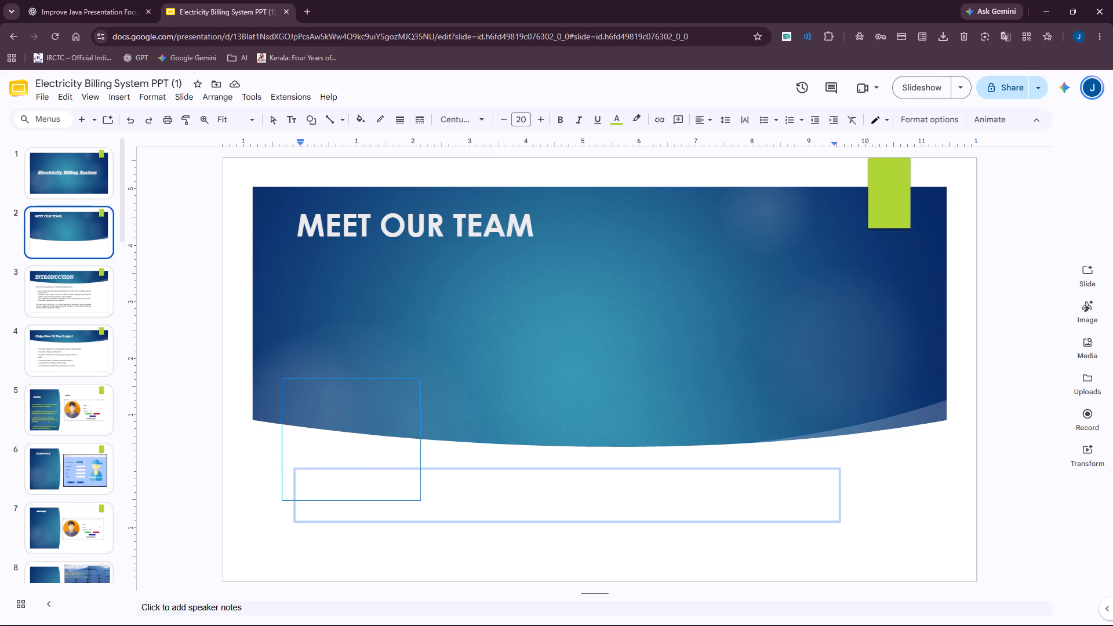
pyautogui.moveTo(420, 501); pyautogui.dragTo(436, 509)
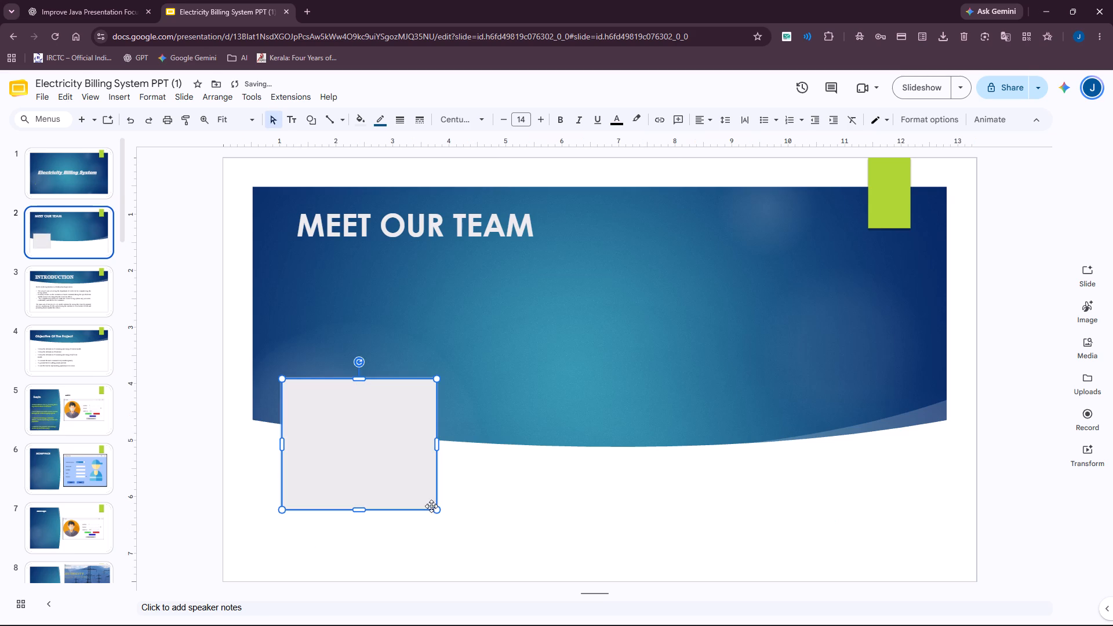
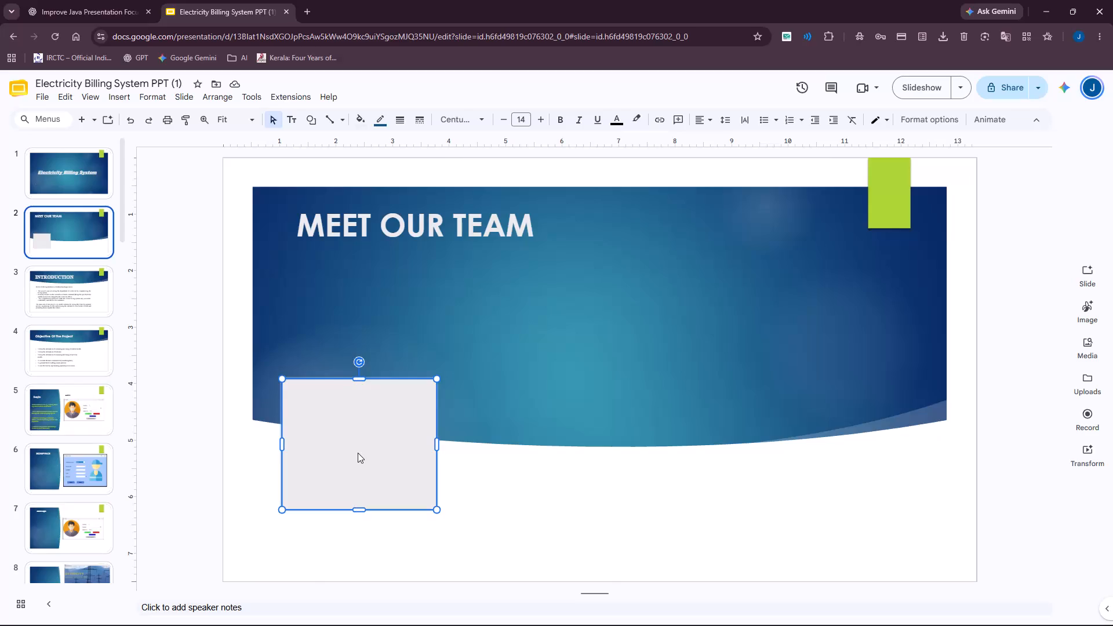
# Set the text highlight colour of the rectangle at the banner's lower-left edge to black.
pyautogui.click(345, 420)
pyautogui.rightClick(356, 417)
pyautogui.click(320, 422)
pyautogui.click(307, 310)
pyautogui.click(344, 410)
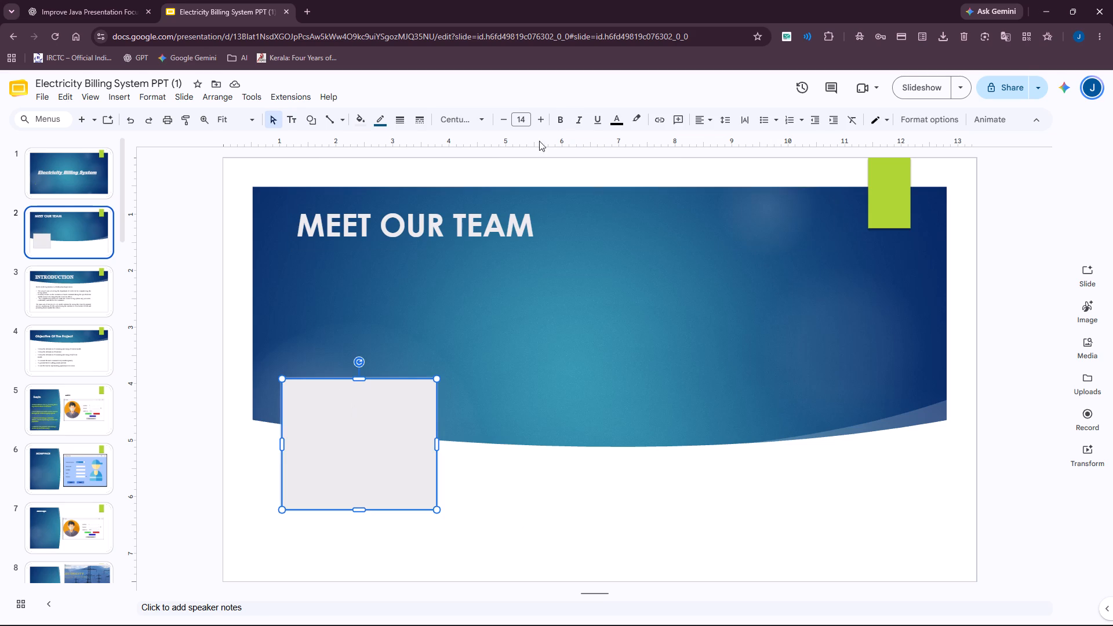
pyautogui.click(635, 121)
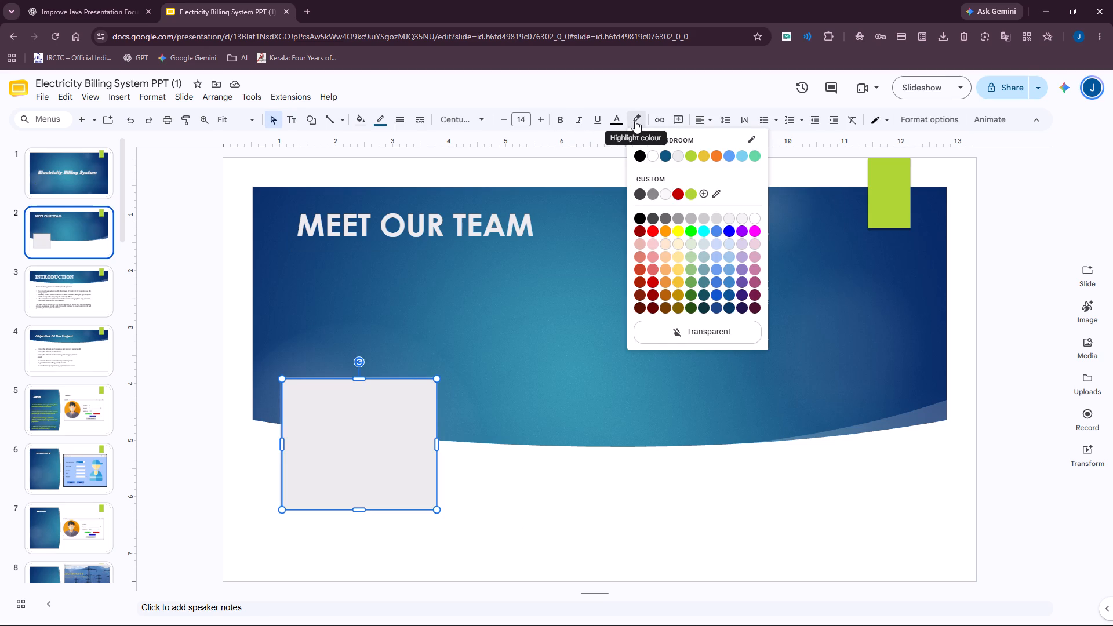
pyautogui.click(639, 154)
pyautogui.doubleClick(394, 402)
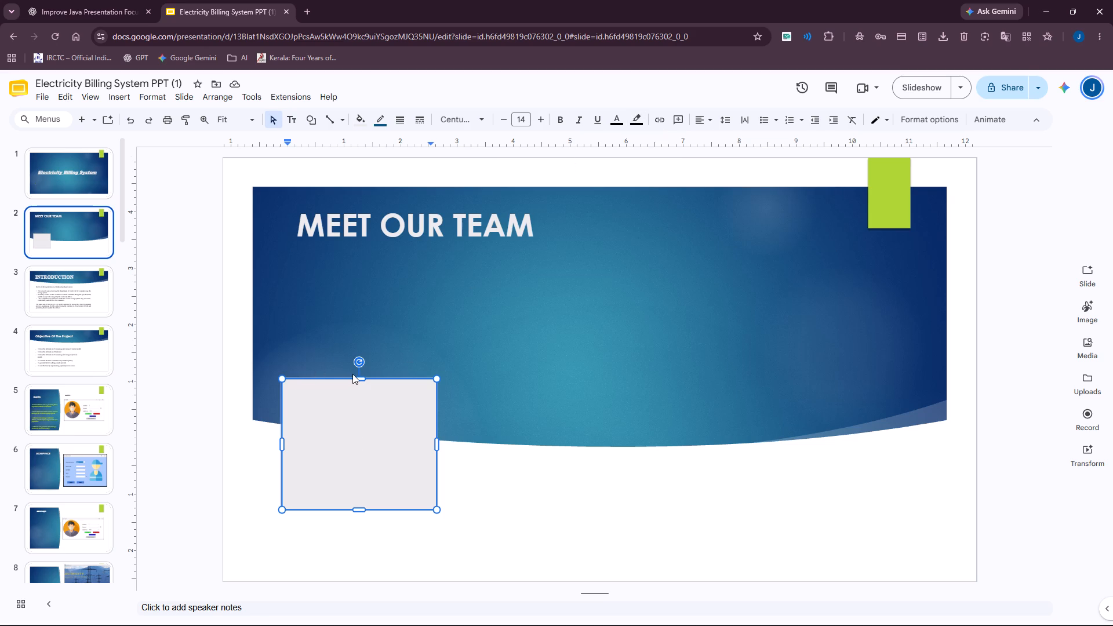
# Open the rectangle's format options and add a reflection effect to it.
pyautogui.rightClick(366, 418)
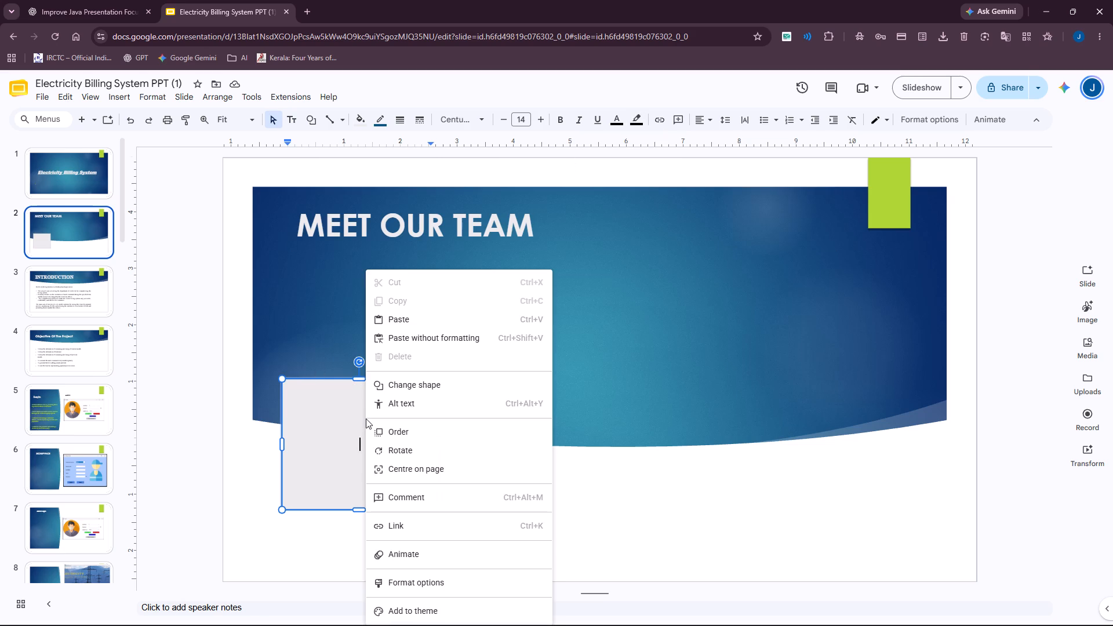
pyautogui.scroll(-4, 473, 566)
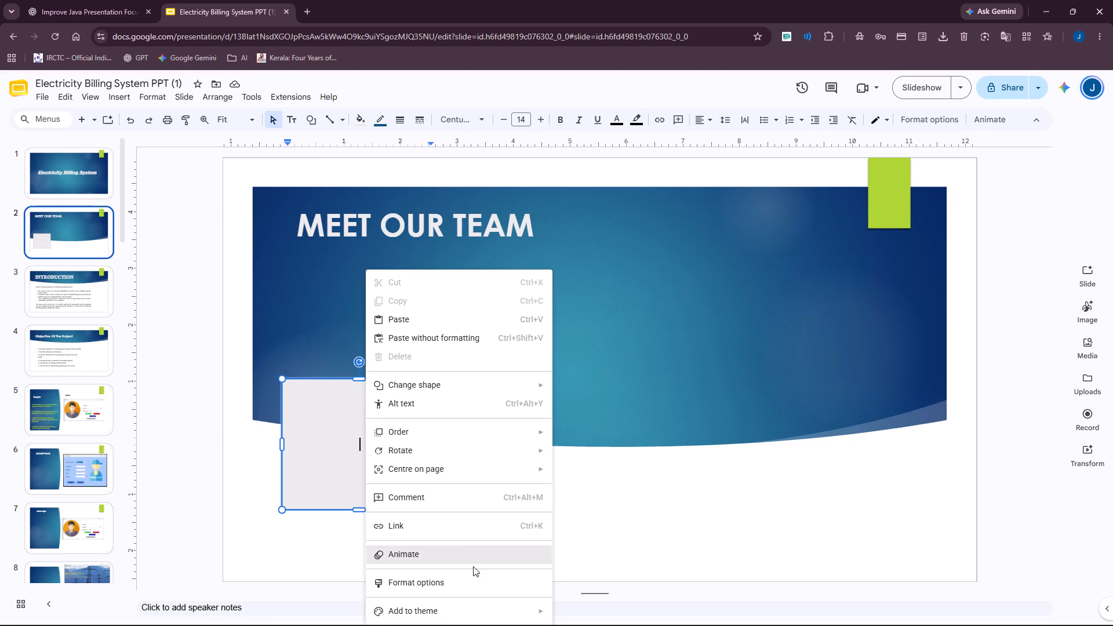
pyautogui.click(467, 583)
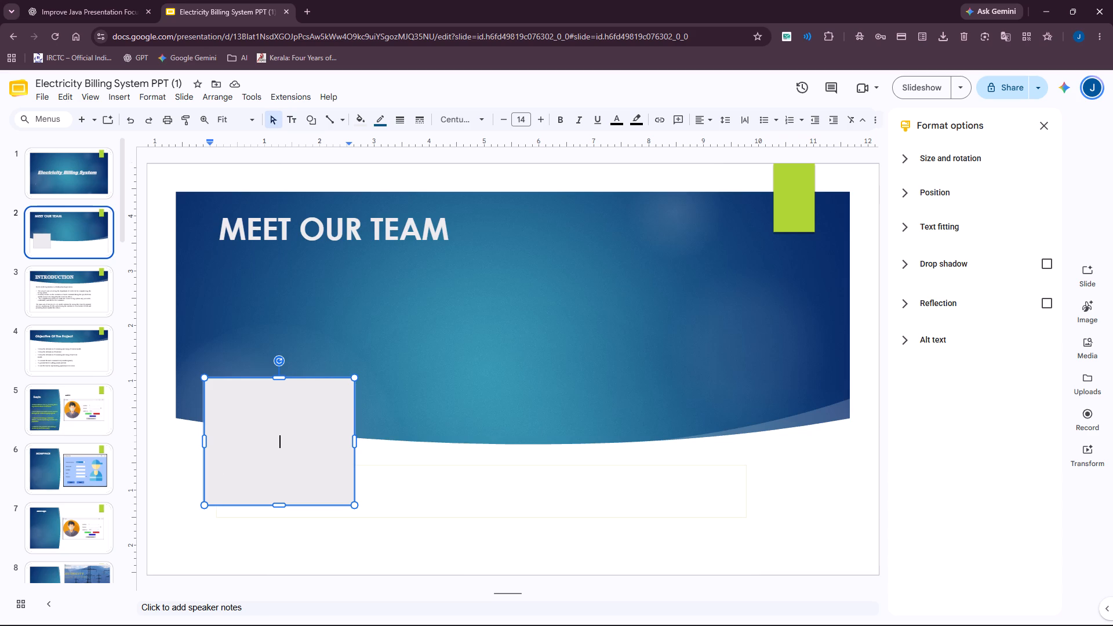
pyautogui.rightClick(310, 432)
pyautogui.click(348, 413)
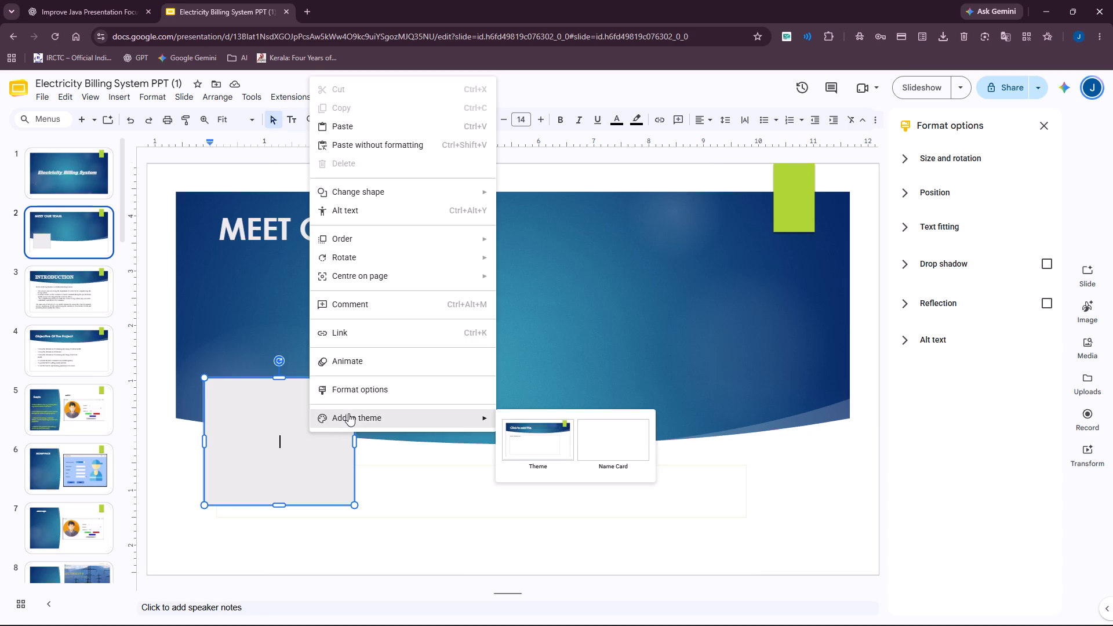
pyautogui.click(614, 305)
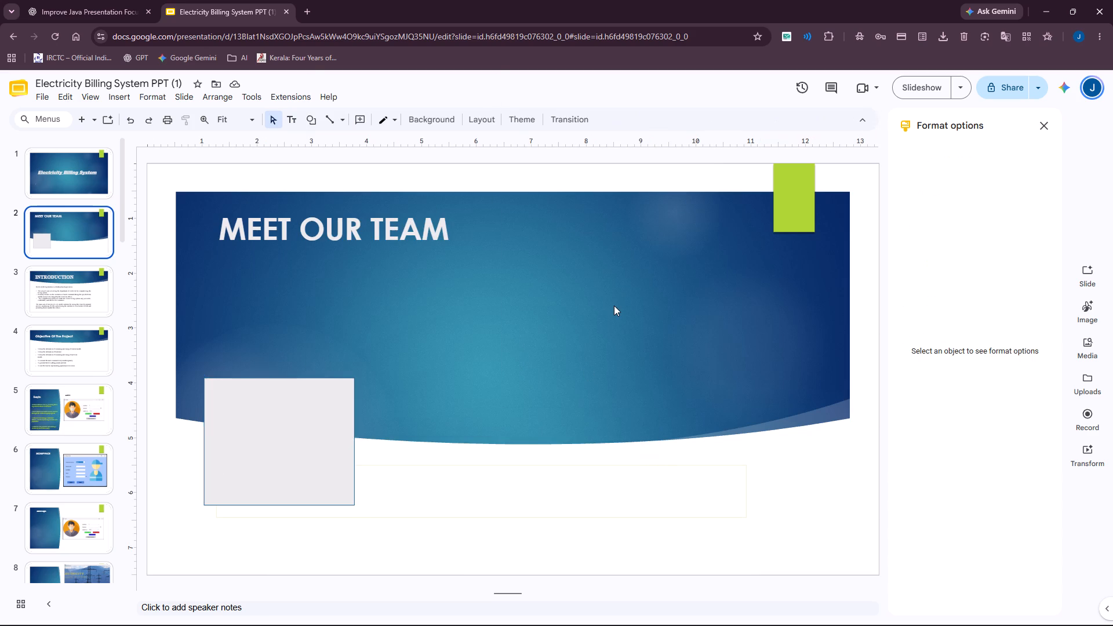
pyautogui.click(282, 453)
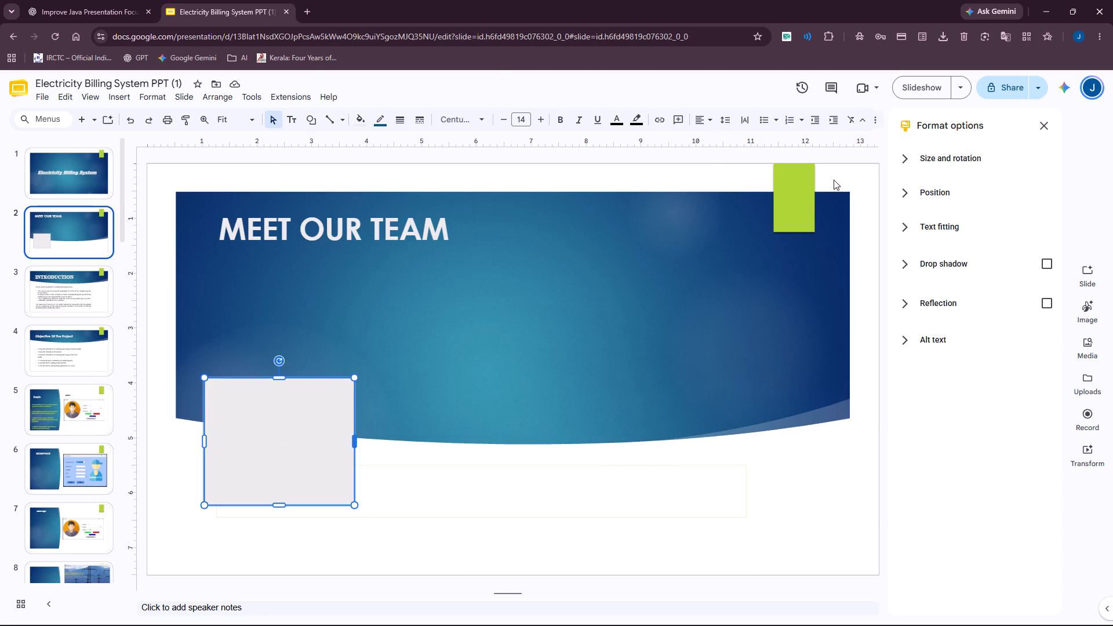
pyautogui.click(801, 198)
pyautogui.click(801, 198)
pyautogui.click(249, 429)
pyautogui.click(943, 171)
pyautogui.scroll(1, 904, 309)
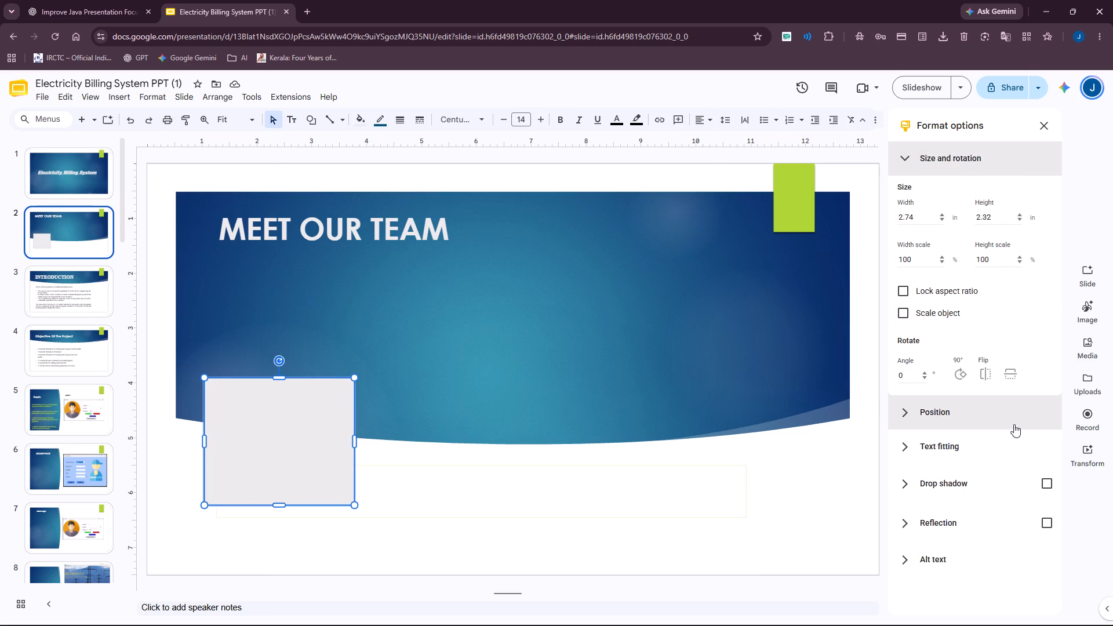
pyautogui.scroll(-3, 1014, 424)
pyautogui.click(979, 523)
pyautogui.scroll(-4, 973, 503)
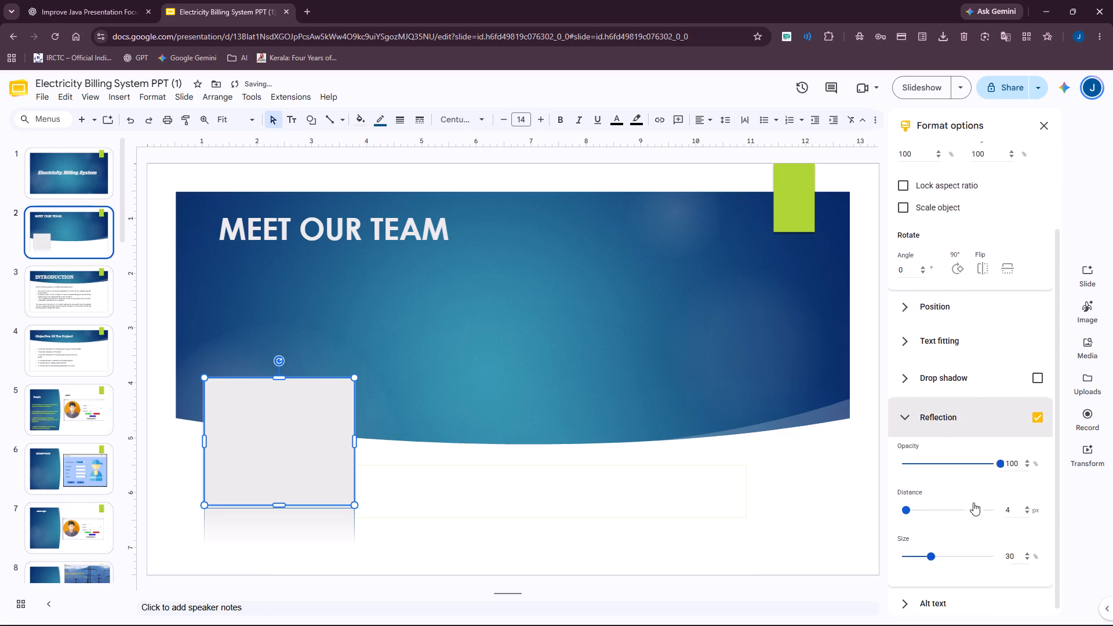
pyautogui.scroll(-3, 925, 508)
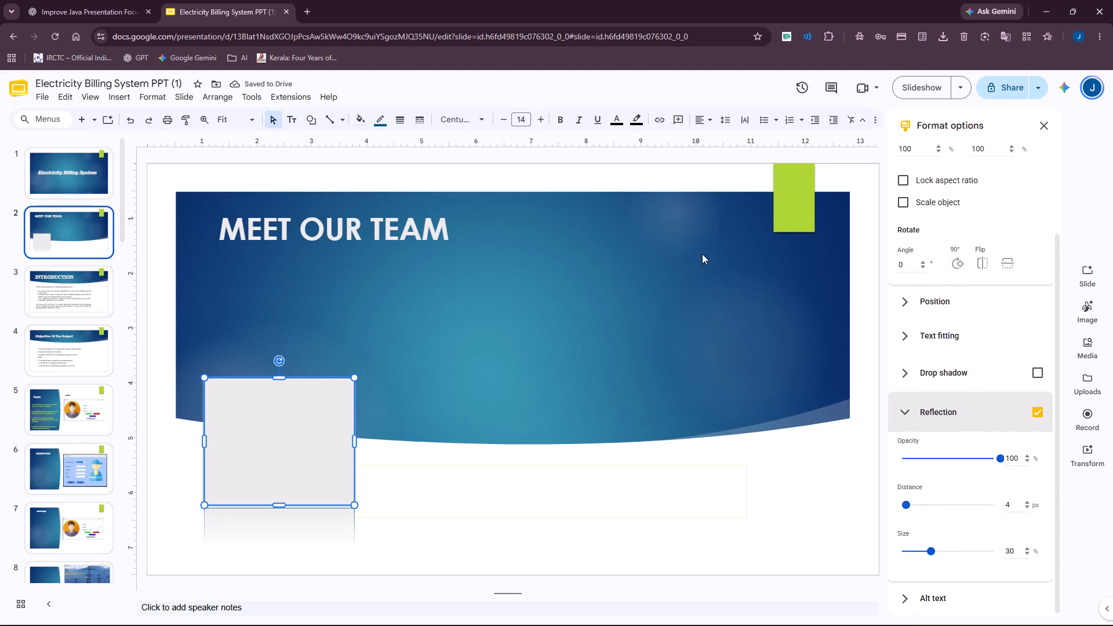
# Delete the rectangle from the MEET OUR TEAM slide.
pyautogui.press('Delete')
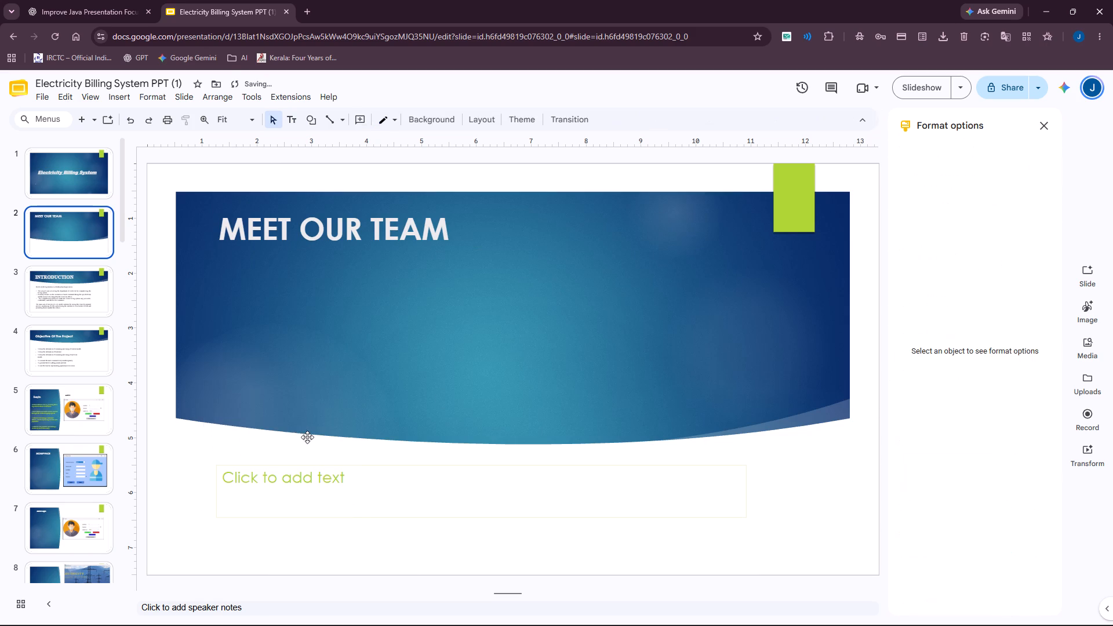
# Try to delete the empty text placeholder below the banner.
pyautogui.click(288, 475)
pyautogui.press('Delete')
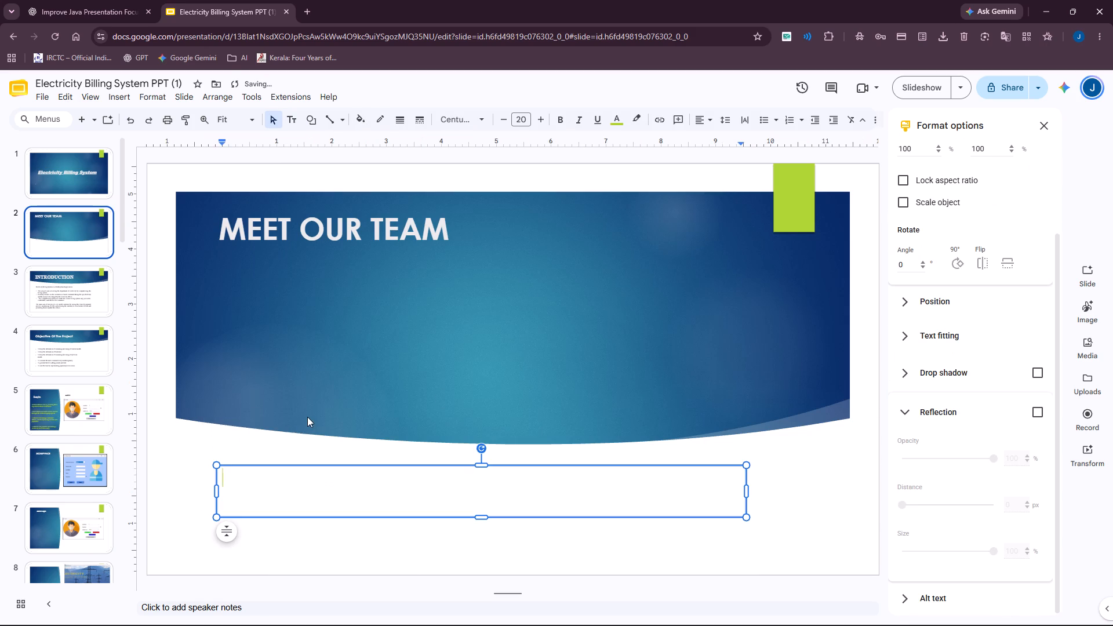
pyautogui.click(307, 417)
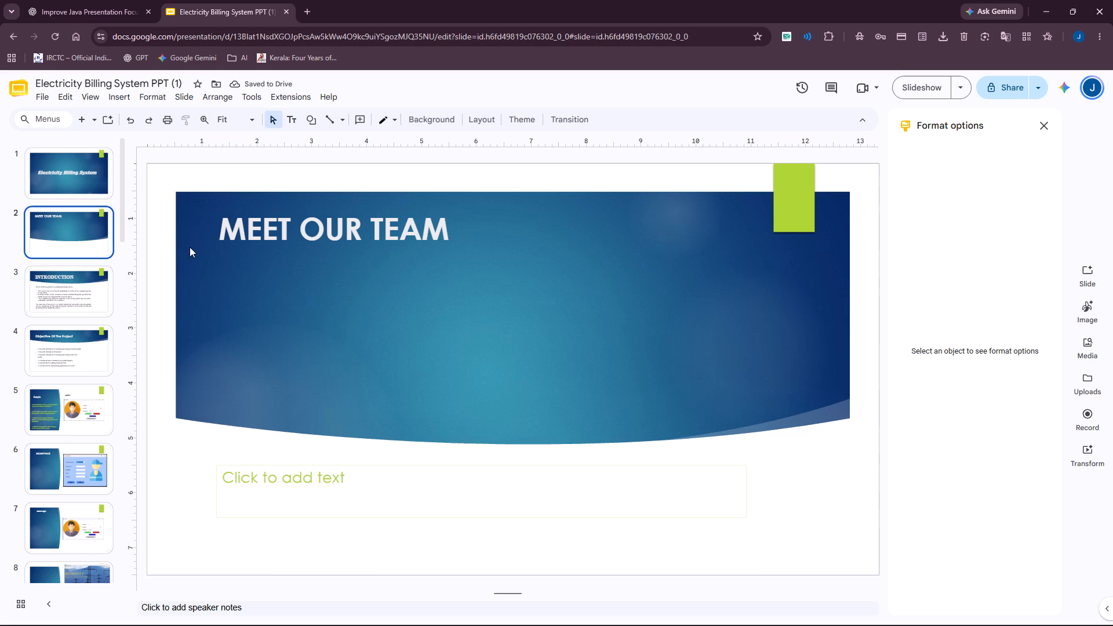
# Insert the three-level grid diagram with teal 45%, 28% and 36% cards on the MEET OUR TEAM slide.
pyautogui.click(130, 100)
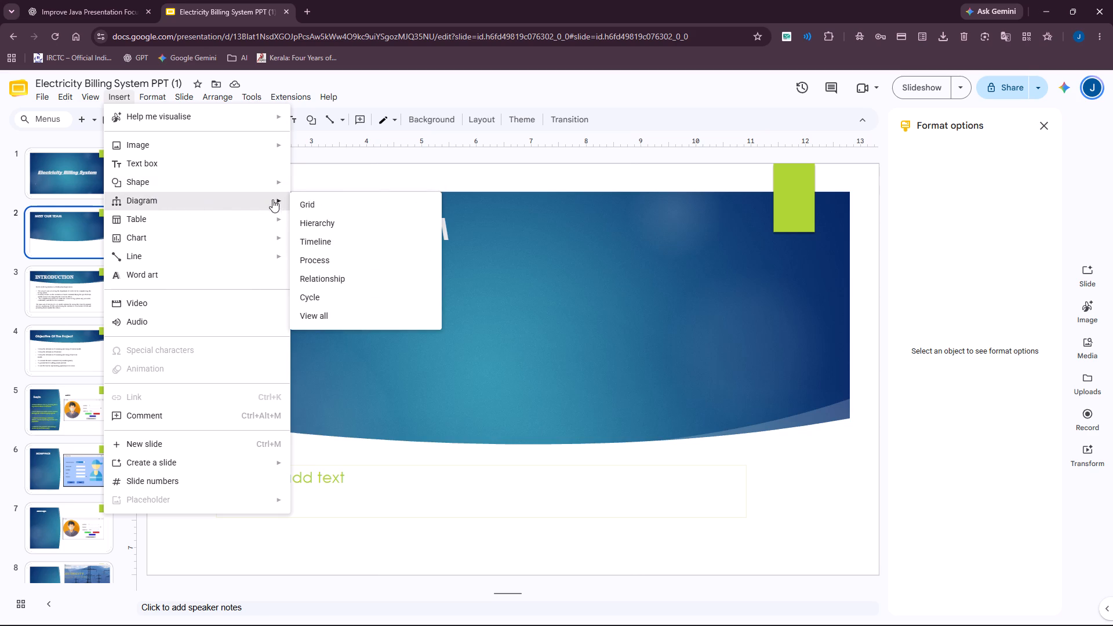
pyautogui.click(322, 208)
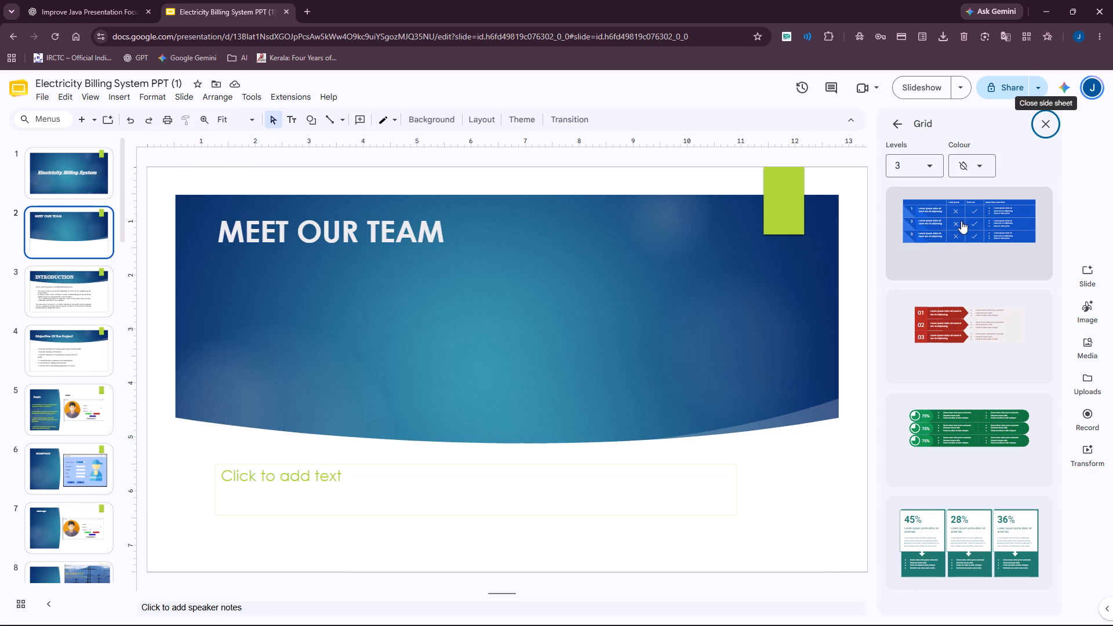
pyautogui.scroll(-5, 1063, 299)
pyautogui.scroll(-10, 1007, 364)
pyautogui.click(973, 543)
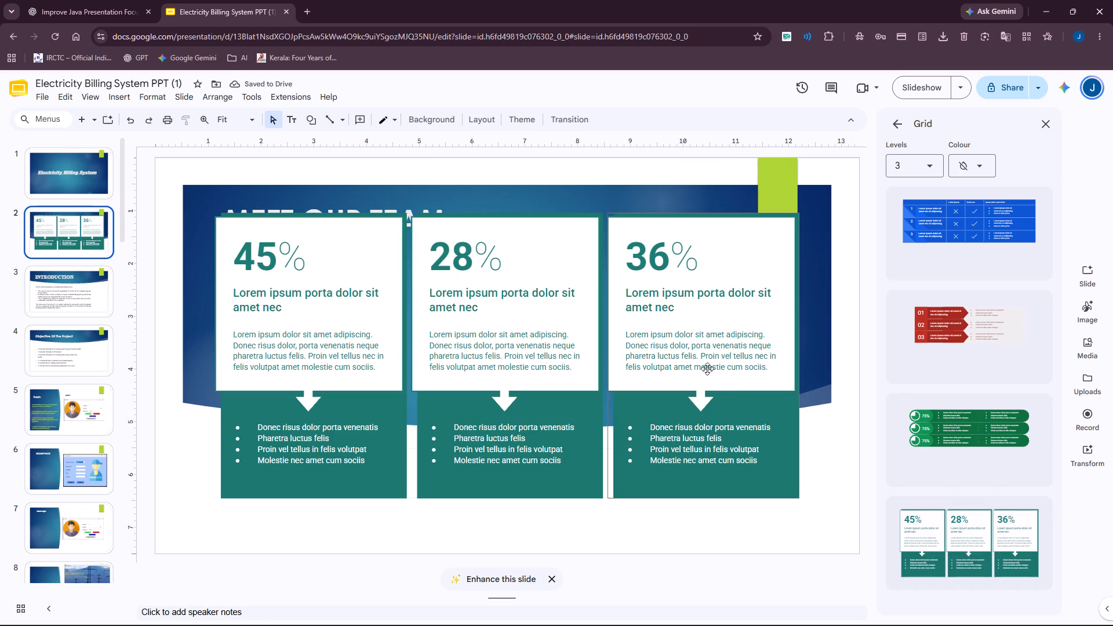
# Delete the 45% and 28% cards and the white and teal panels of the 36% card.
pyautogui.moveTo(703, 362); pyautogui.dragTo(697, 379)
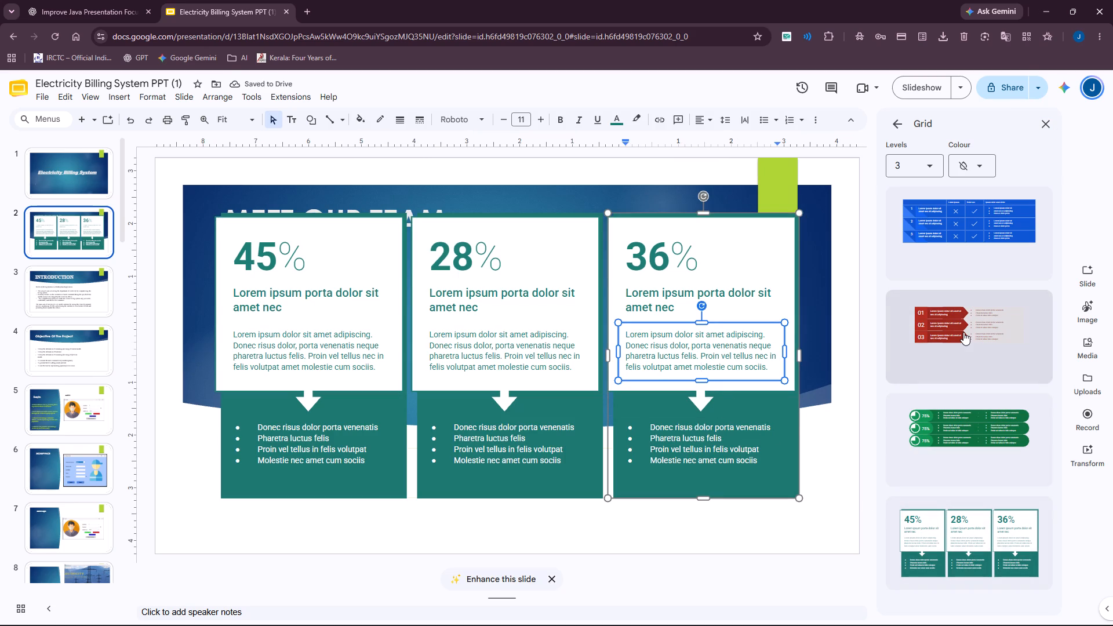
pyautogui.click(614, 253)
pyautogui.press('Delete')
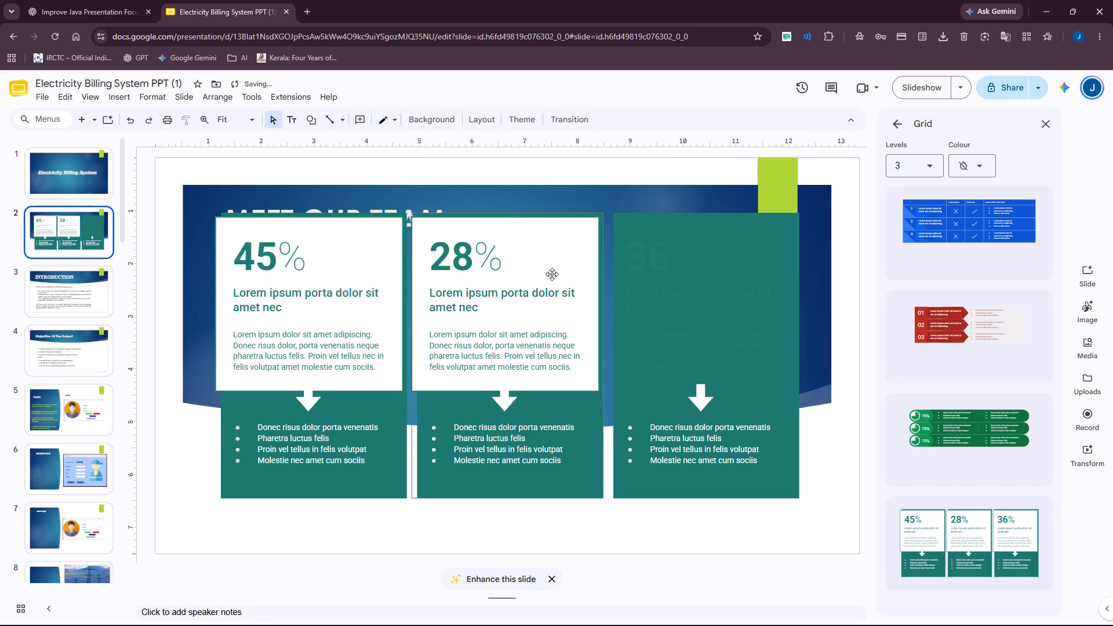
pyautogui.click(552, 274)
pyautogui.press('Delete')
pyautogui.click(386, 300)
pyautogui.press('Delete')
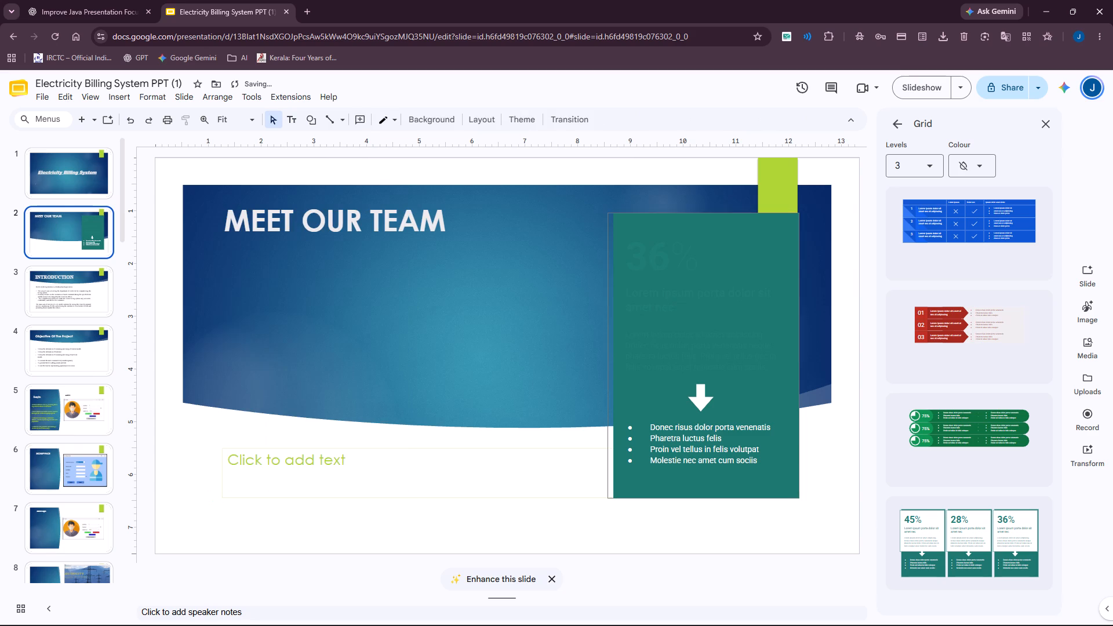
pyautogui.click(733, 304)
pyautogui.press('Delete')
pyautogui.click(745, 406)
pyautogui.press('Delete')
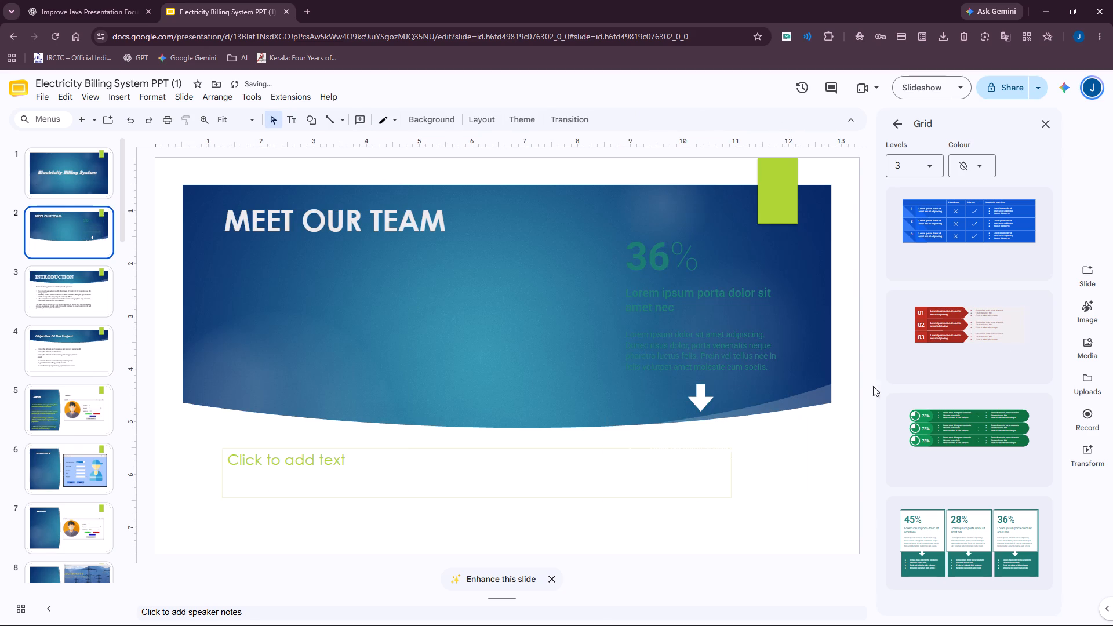
# Insert the red three-level grid diagram with rows numbered 01, 02 and 03 on the MEET OUR TEAM slide.
pyautogui.scroll(-3, 1039, 340)
pyautogui.click(983, 333)
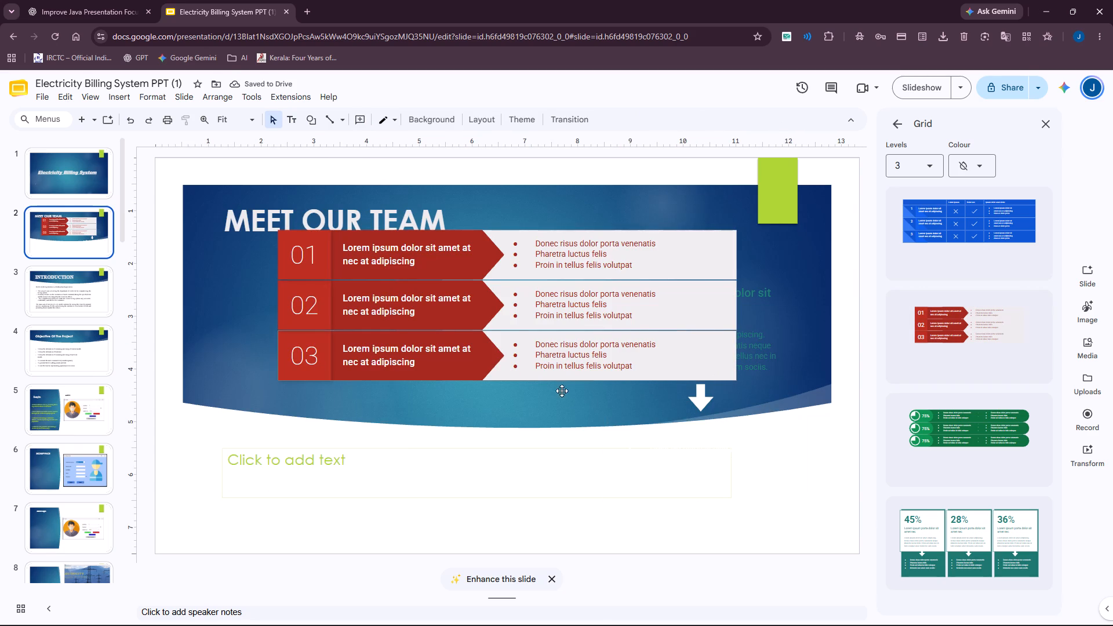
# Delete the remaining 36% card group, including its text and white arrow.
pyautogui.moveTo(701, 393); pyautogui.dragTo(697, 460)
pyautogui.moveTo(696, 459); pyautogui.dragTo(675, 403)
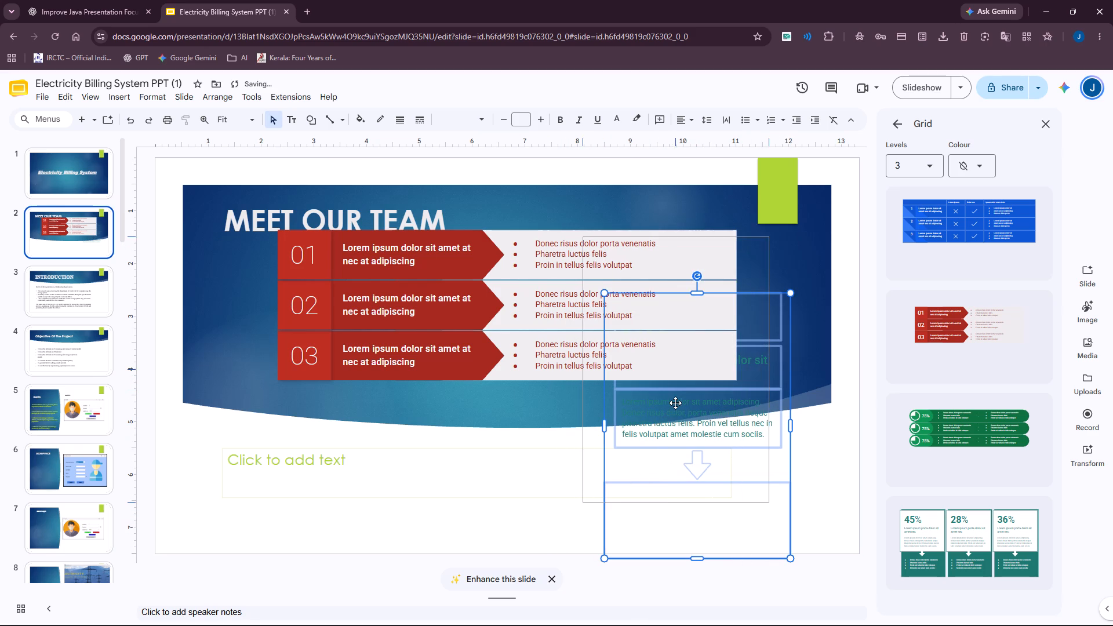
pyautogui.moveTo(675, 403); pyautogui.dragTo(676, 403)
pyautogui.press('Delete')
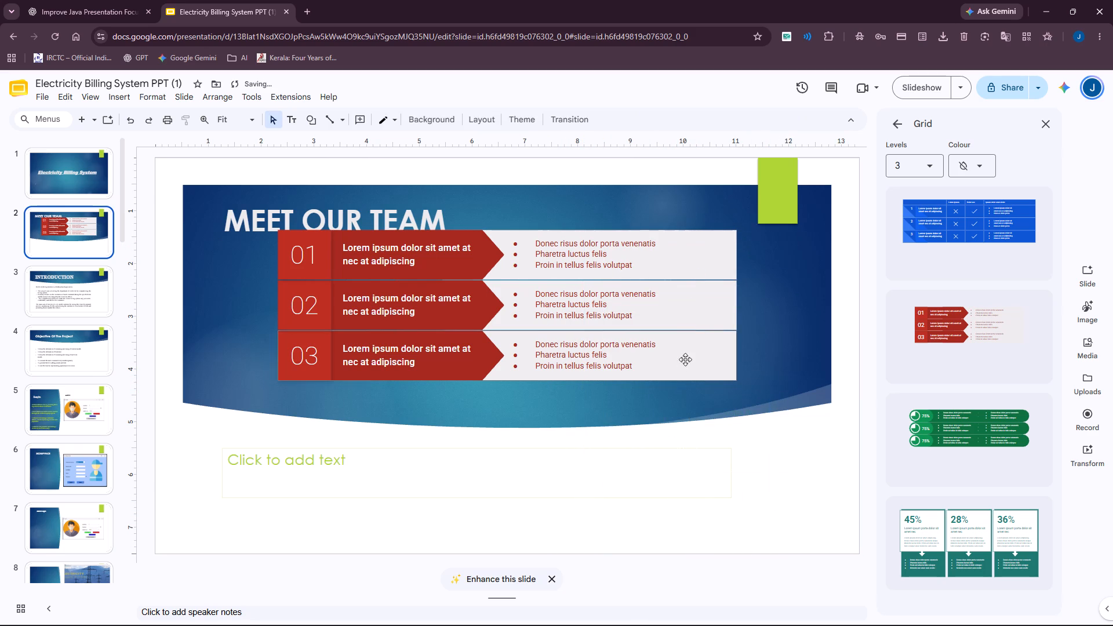
# Move the red diagram row 03 below the banner, over the empty text placeholder.
pyautogui.moveTo(685, 359); pyautogui.dragTo(694, 512)
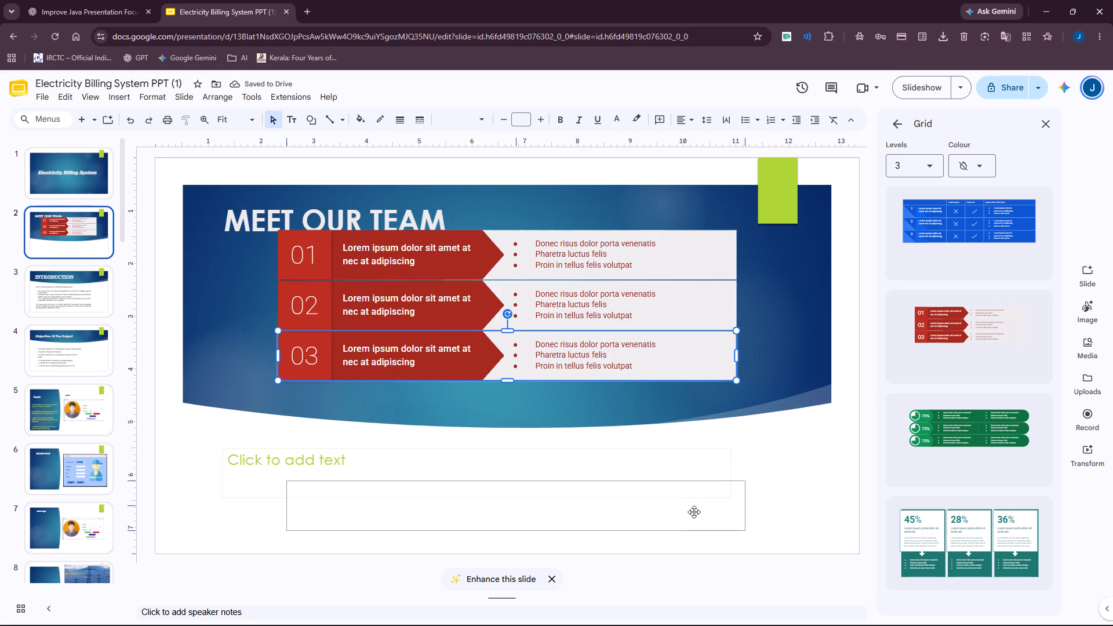
pyautogui.moveTo(694, 512); pyautogui.dragTo(674, 500)
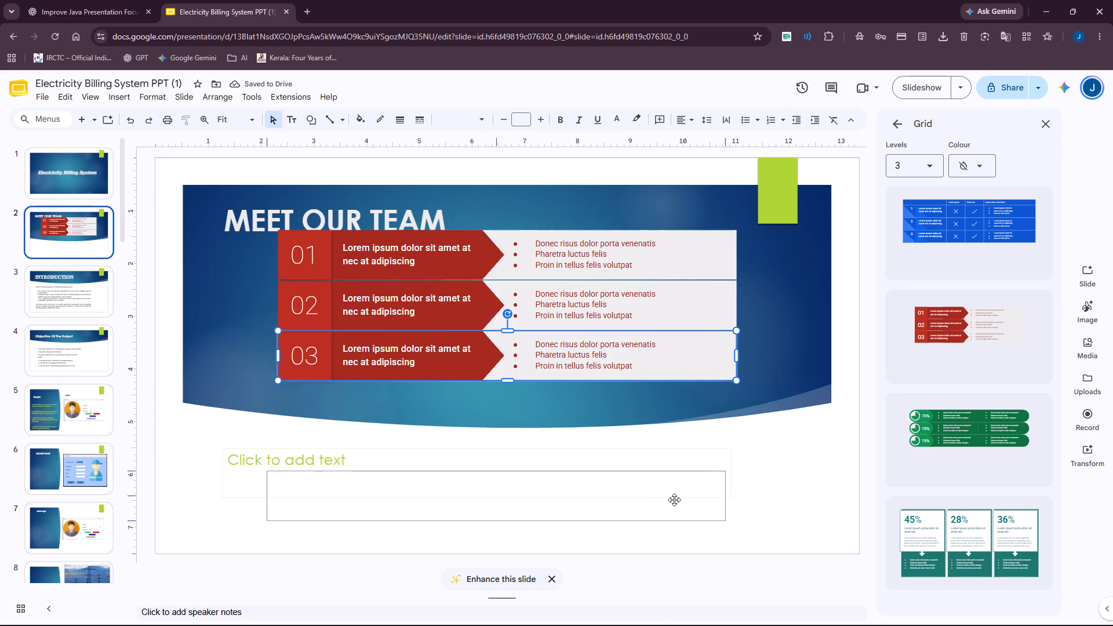
pyautogui.moveTo(674, 500); pyautogui.dragTo(675, 500)
# Open the AI image generator and examine its sample images.
pyautogui.scroll(-6, 1072, 347)
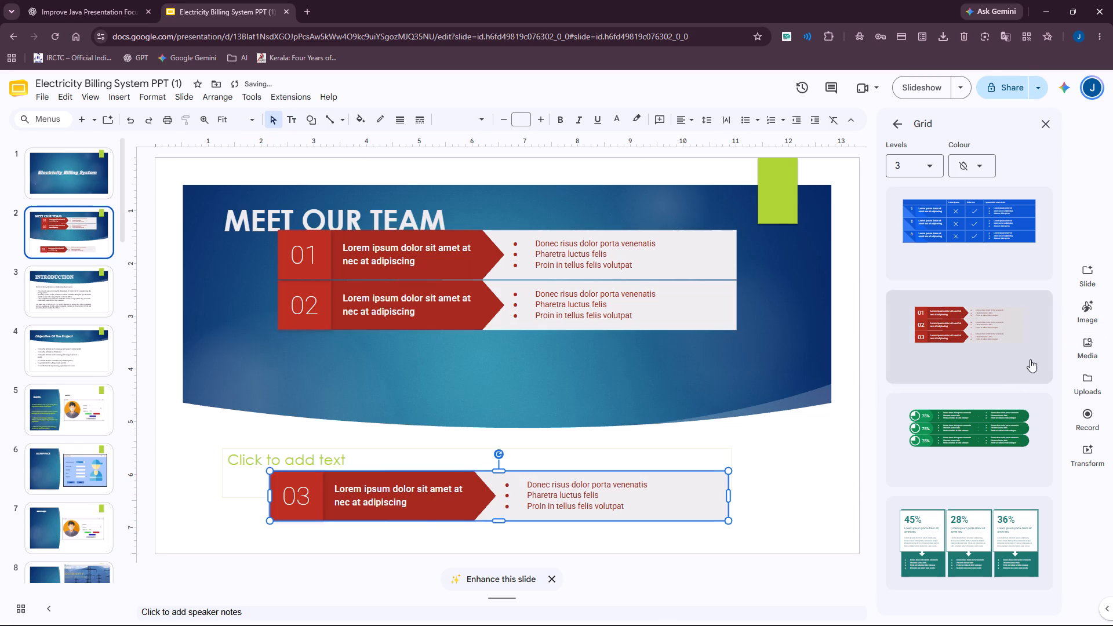
pyautogui.scroll(2, 1067, 332)
pyautogui.click(1088, 282)
pyautogui.click(1083, 325)
pyautogui.click(1086, 311)
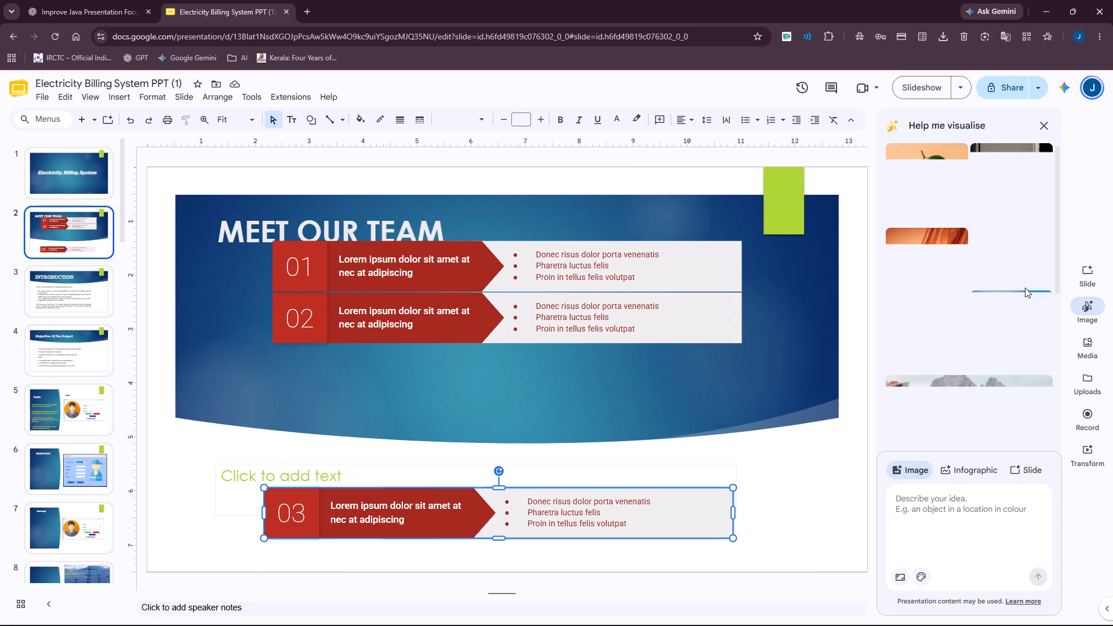
pyautogui.scroll(-6, 1003, 287)
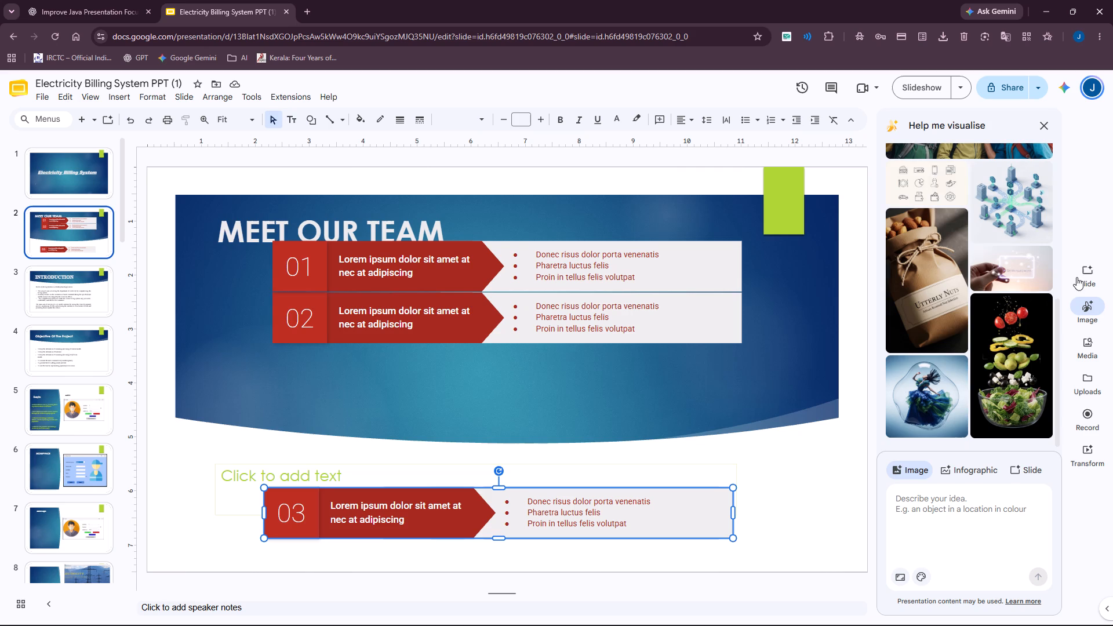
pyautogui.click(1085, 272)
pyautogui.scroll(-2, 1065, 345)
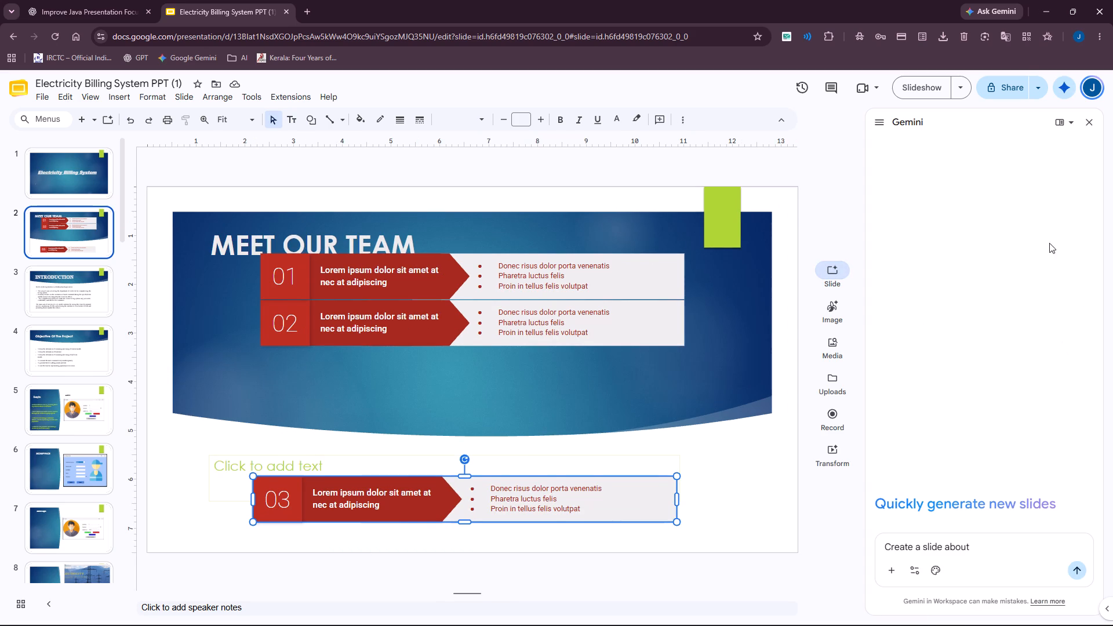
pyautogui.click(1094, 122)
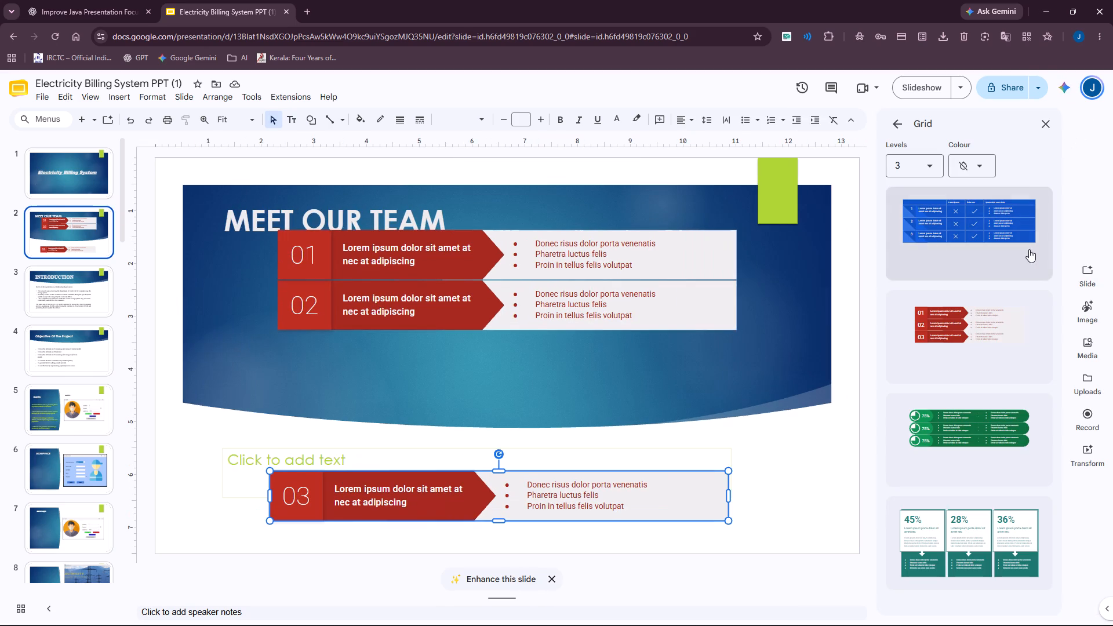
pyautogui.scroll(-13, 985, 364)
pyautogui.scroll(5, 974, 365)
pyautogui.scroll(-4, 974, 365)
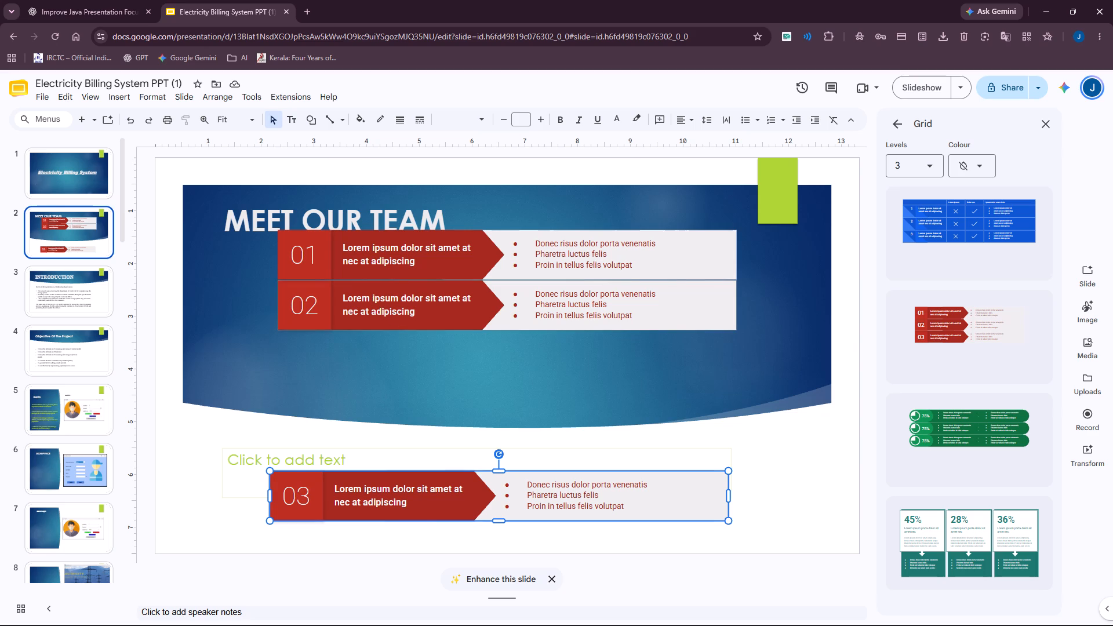
# Move the red diagram row 02 down so it sits directly above row 03.
pyautogui.moveTo(468, 323); pyautogui.dragTo(460, 463)
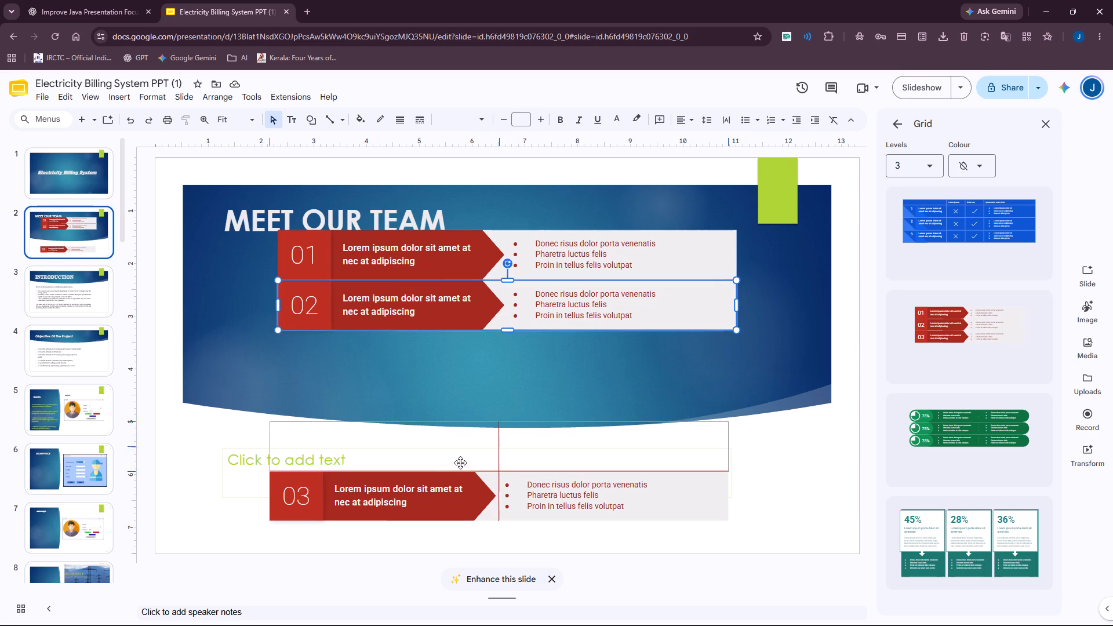
pyautogui.moveTo(460, 463); pyautogui.dragTo(461, 461)
# Delete the empty text placeholder behind rows 02 and 03 on the MEET OUR TEAM slide.
pyautogui.click(242, 485)
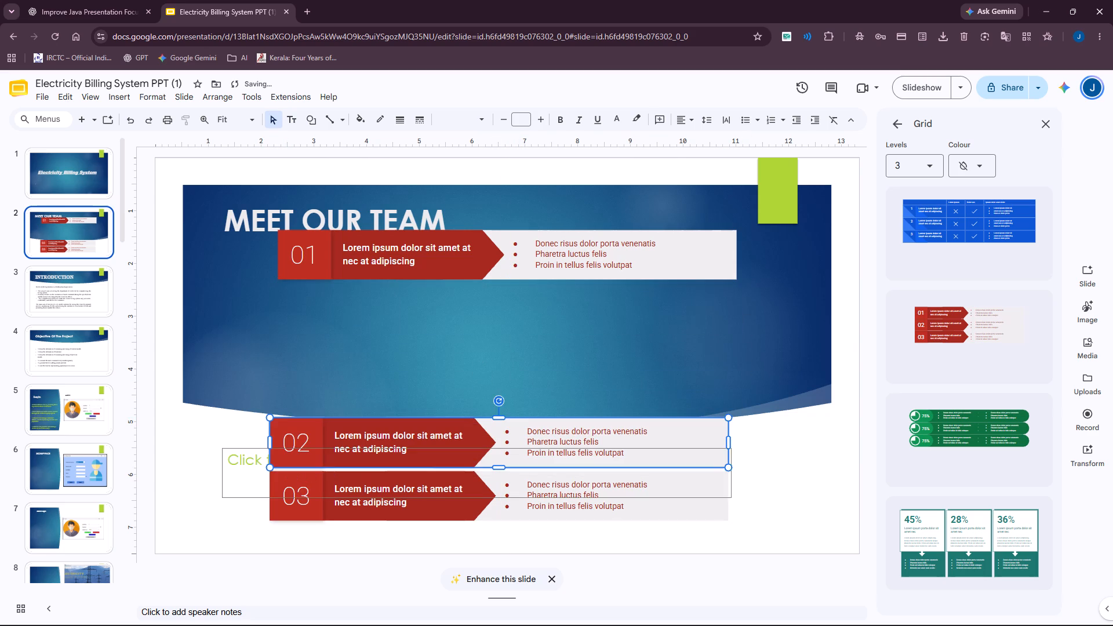
pyautogui.press('Delete')
pyautogui.click(247, 447)
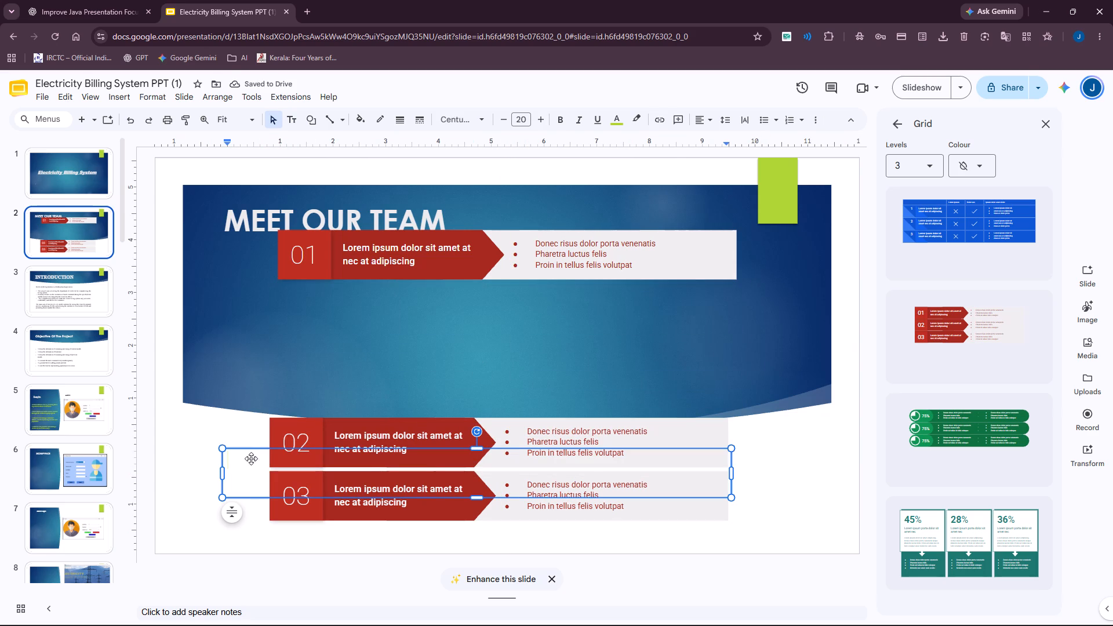
pyautogui.moveTo(228, 450); pyautogui.dragTo(208, 373)
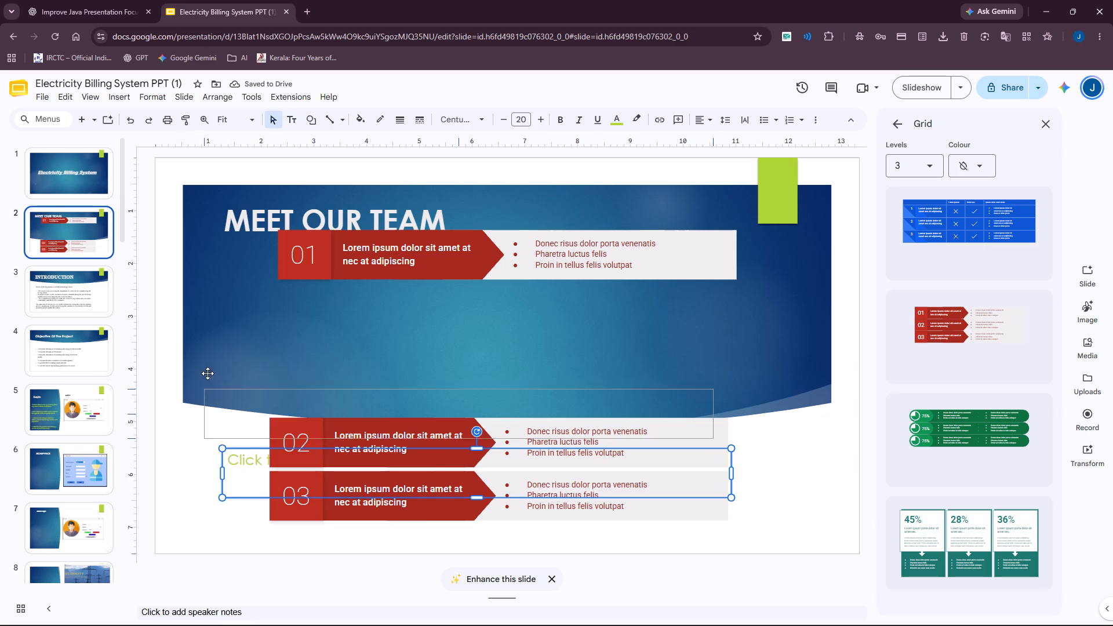
pyautogui.moveTo(208, 373); pyautogui.dragTo(206, 357)
pyautogui.press('Delete')
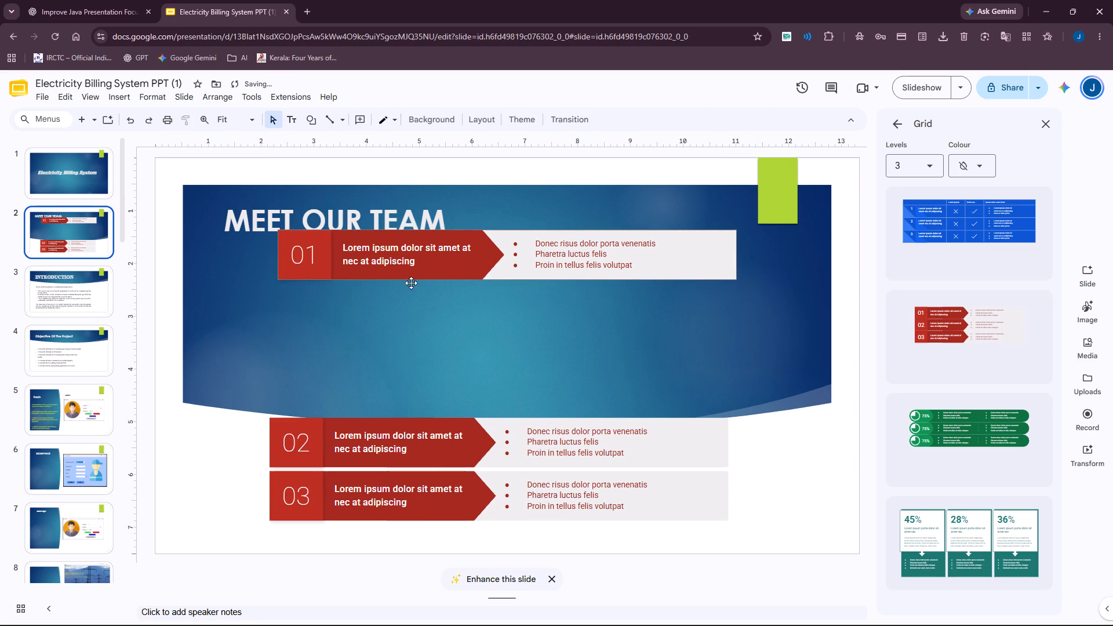
# Move the red diagram row 01 down so it sits directly above row 02.
pyautogui.moveTo(289, 243); pyautogui.dragTo(279, 254)
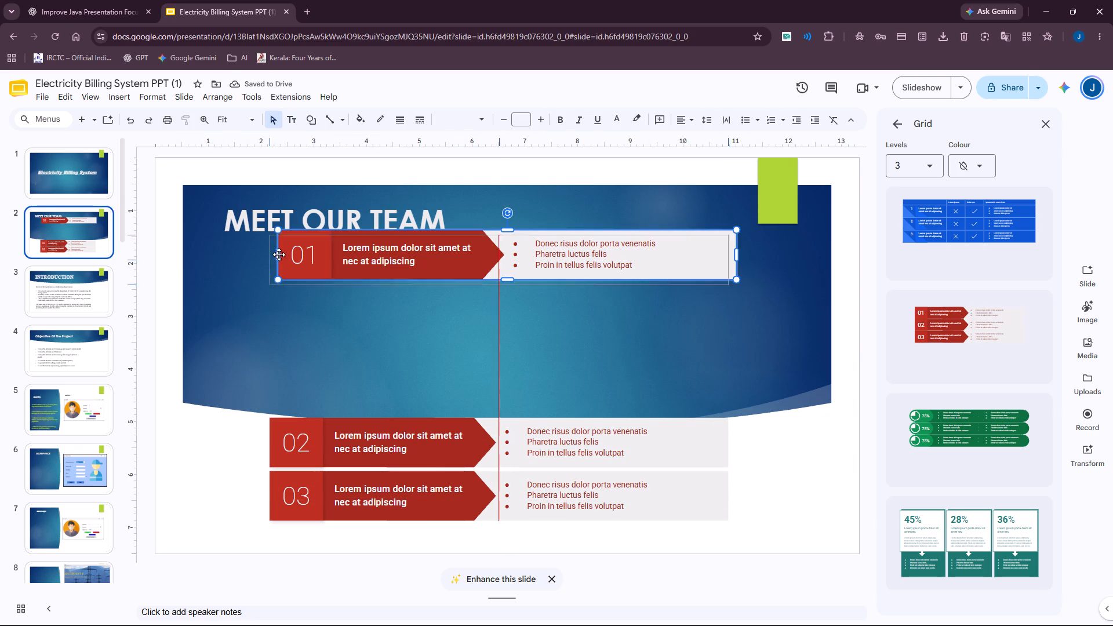
pyautogui.moveTo(279, 254); pyautogui.dragTo(277, 376)
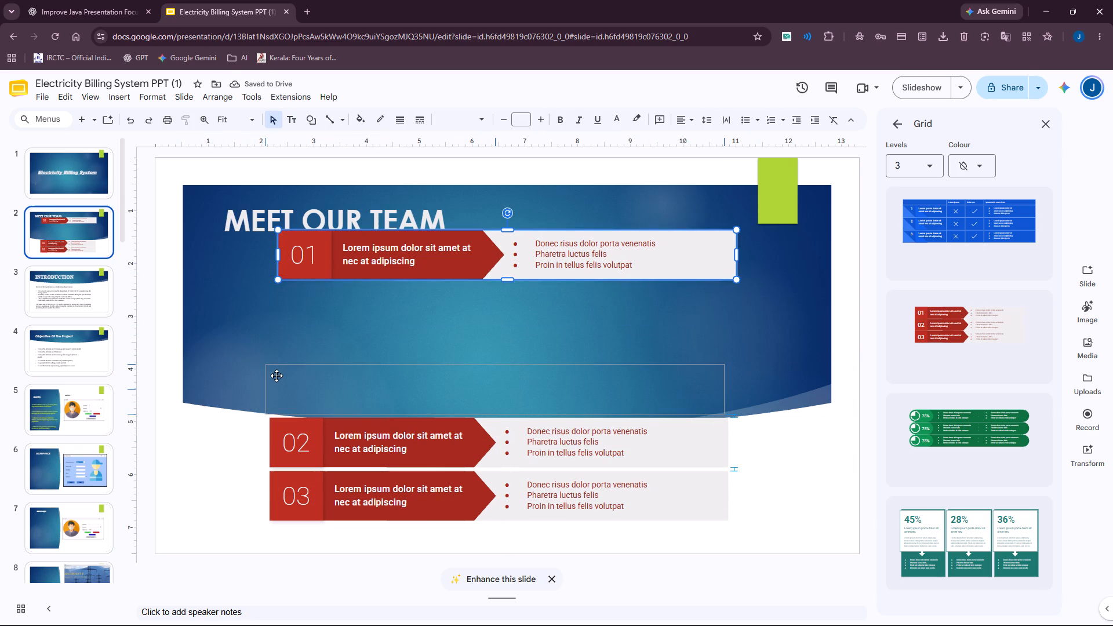
pyautogui.moveTo(277, 376); pyautogui.dragTo(277, 376)
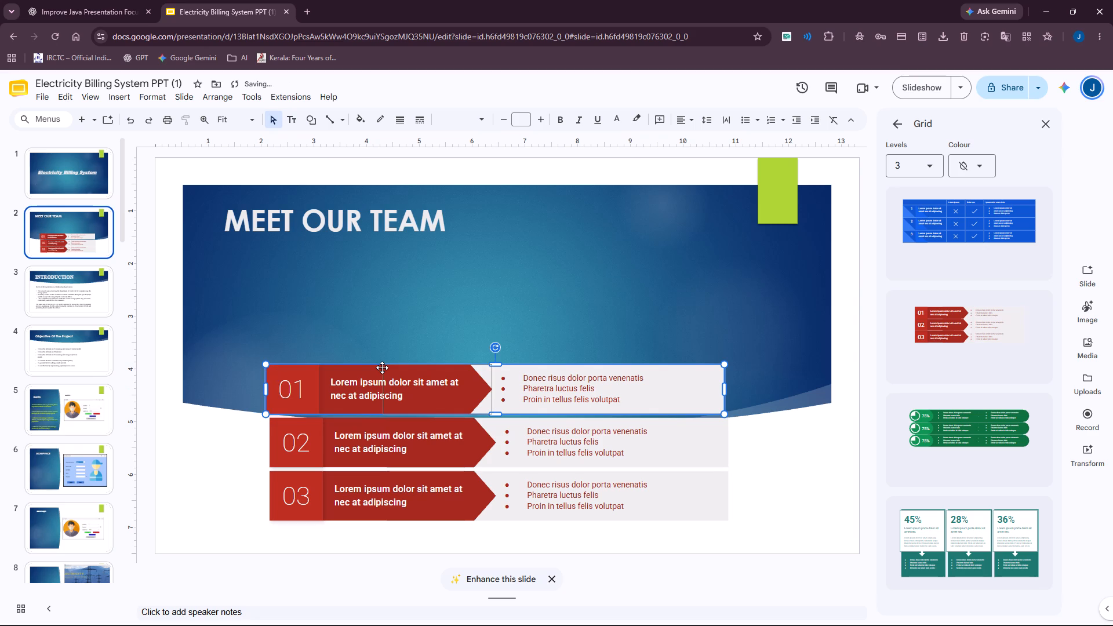
# Duplicate row 01, place the copy just below the MEET OUR TEAM title, and raise the original row to even out the spacing.
pyautogui.hotkey('ctrl', 'c')
pyautogui.hotkey('ctrl', 'v')
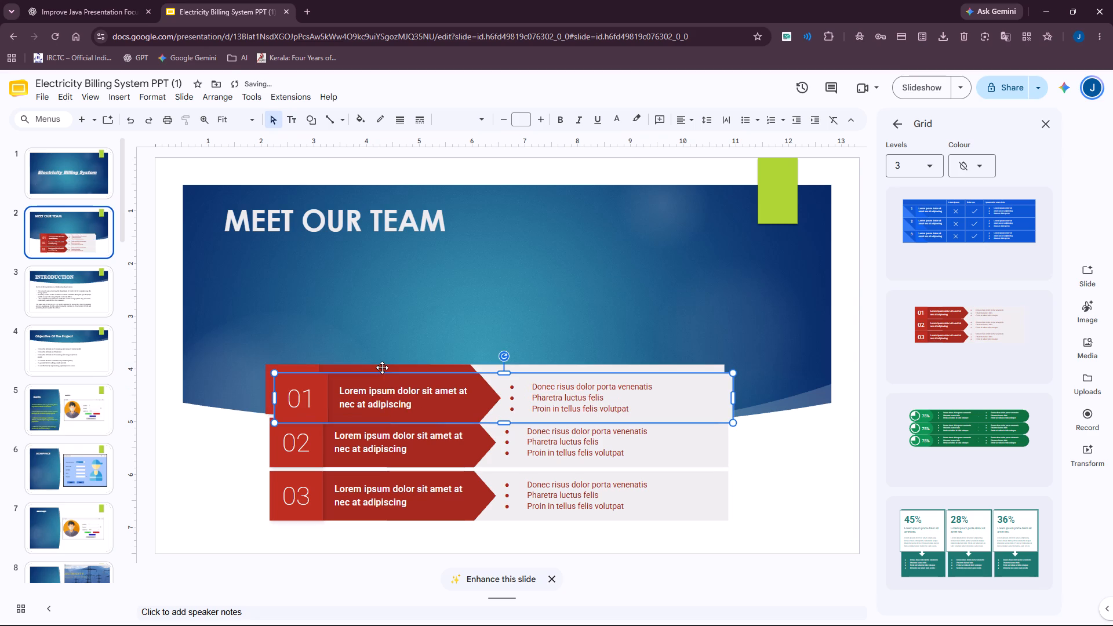
pyautogui.moveTo(397, 387); pyautogui.dragTo(390, 265)
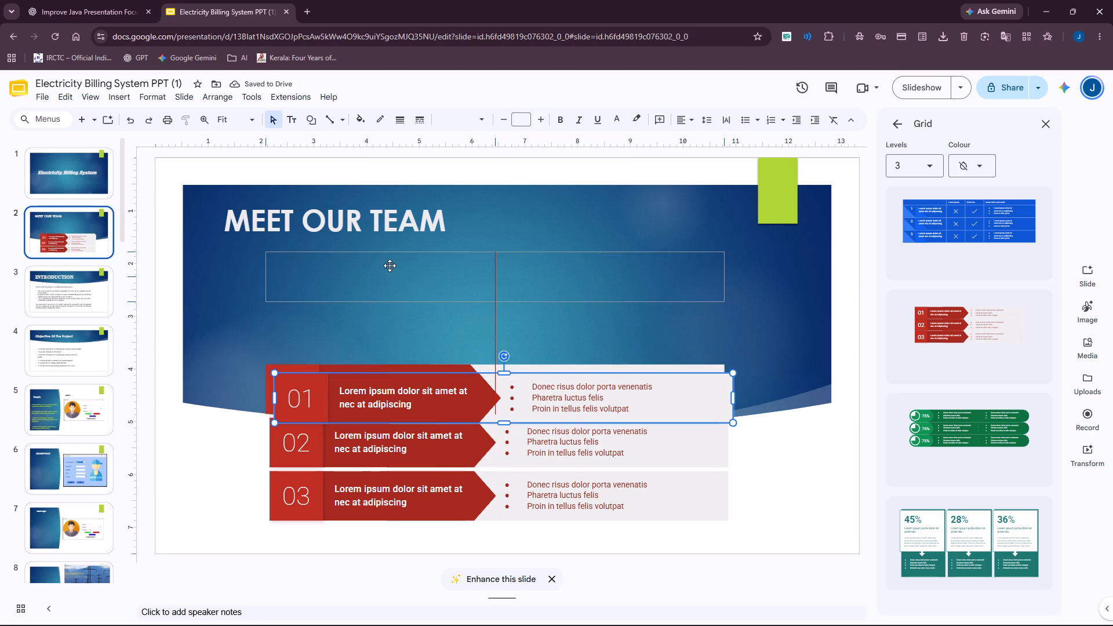
pyautogui.moveTo(390, 265); pyautogui.dragTo(392, 267)
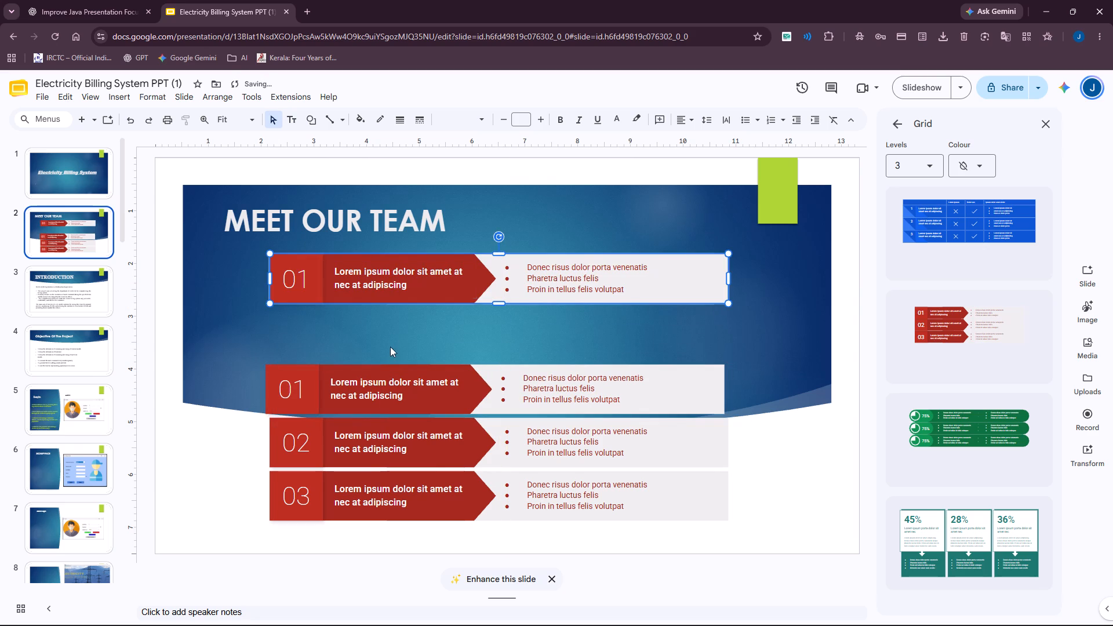
pyautogui.moveTo(385, 373); pyautogui.dragTo(383, 340)
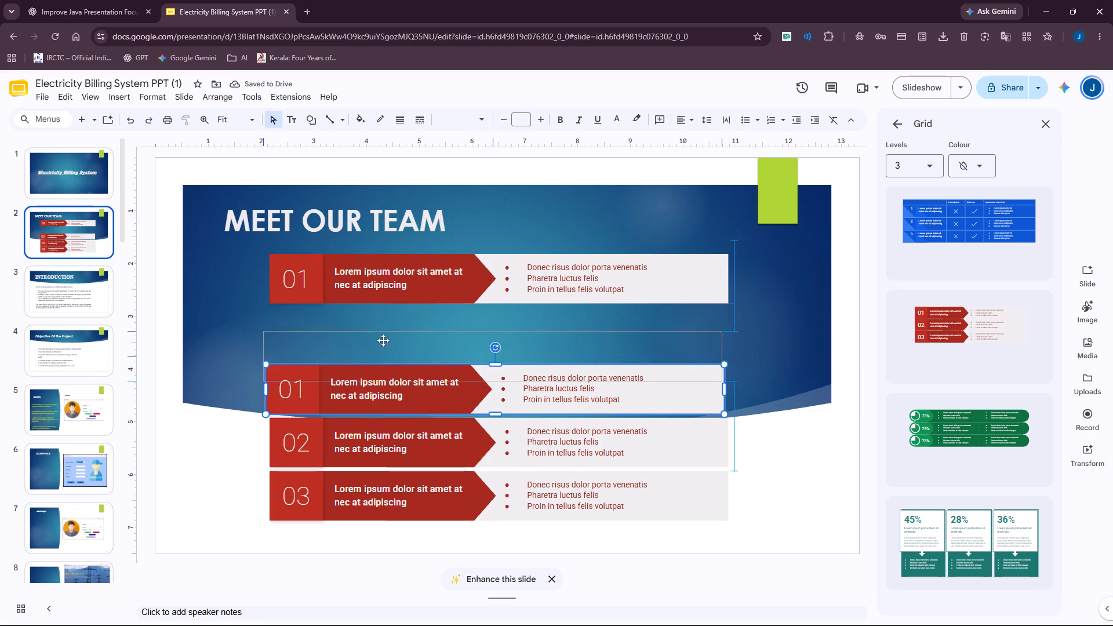
pyautogui.moveTo(383, 340); pyautogui.dragTo(384, 342)
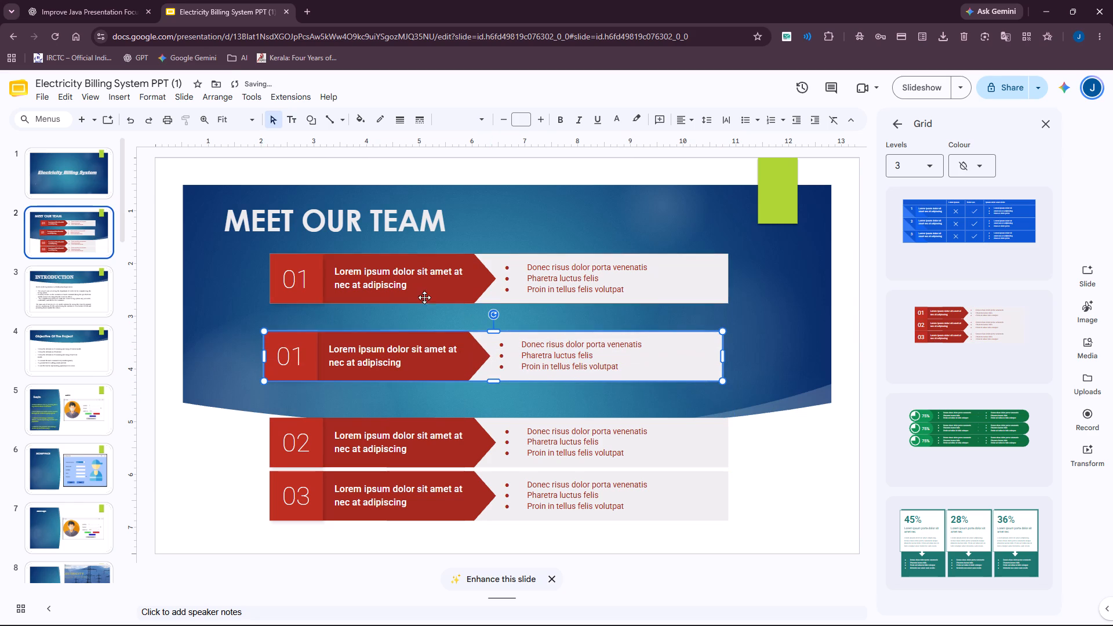
# Replace the bold placeholder text in the topmost row with SAFWAN at font size 26.
pyautogui.doubleClick(401, 274)
pyautogui.click(401, 274)
pyautogui.click(401, 274)
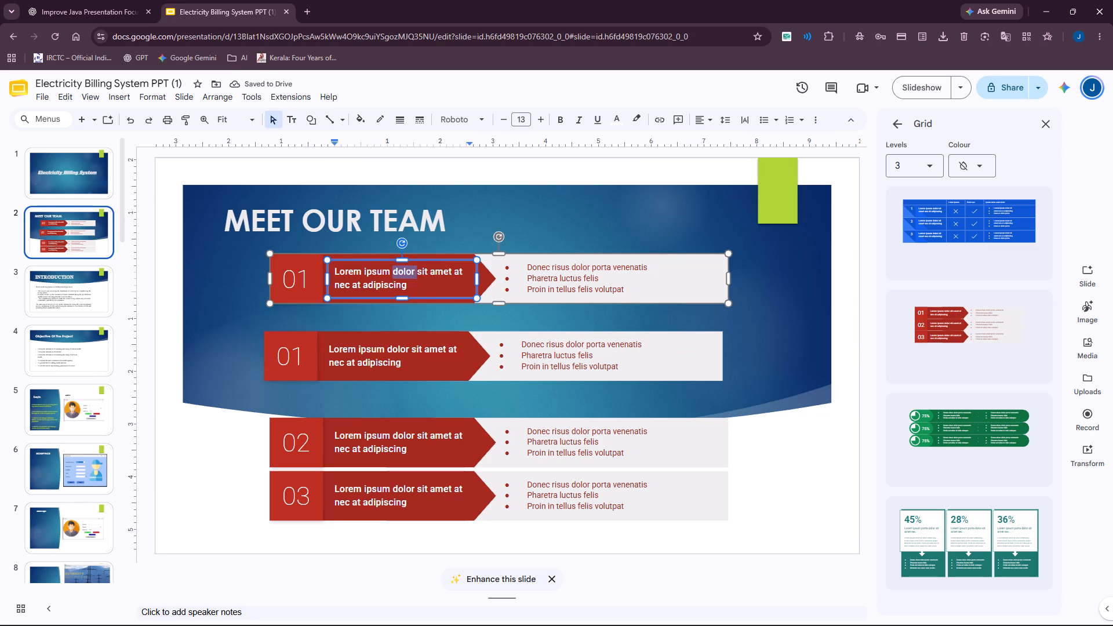
pyautogui.moveTo(334, 271); pyautogui.dragTo(396, 279)
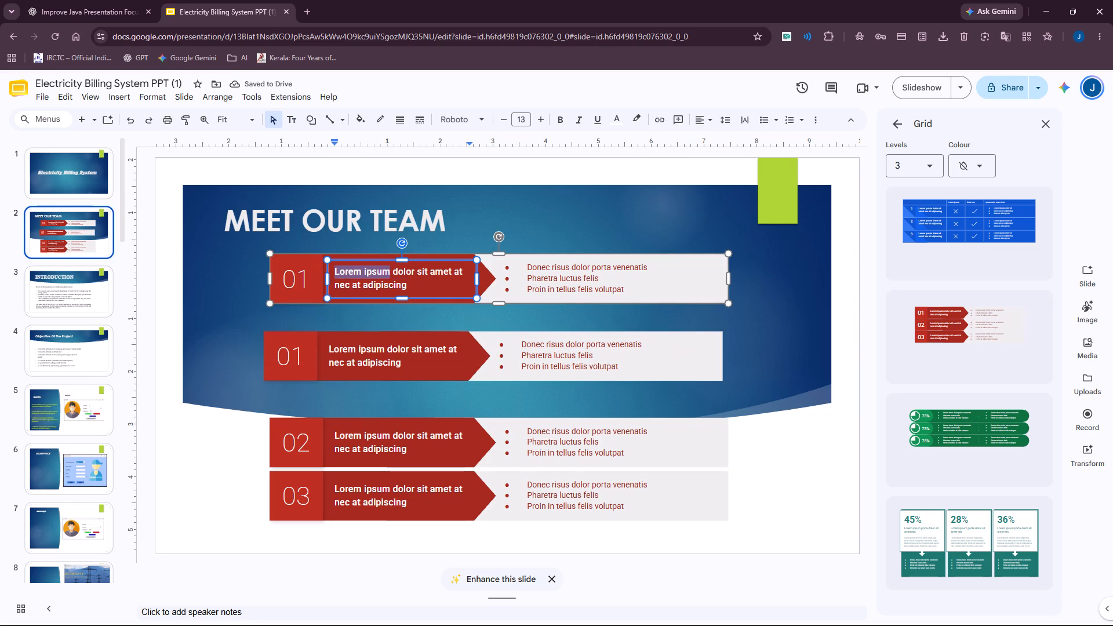
pyautogui.moveTo(396, 279); pyautogui.dragTo(446, 288)
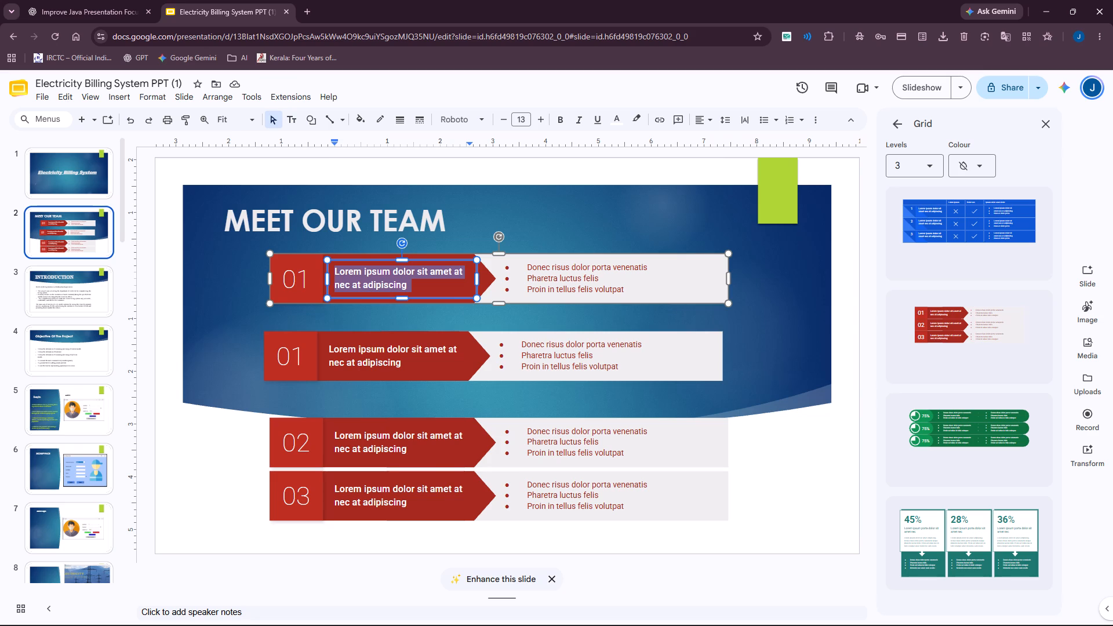
pyautogui.press('BackSpace')
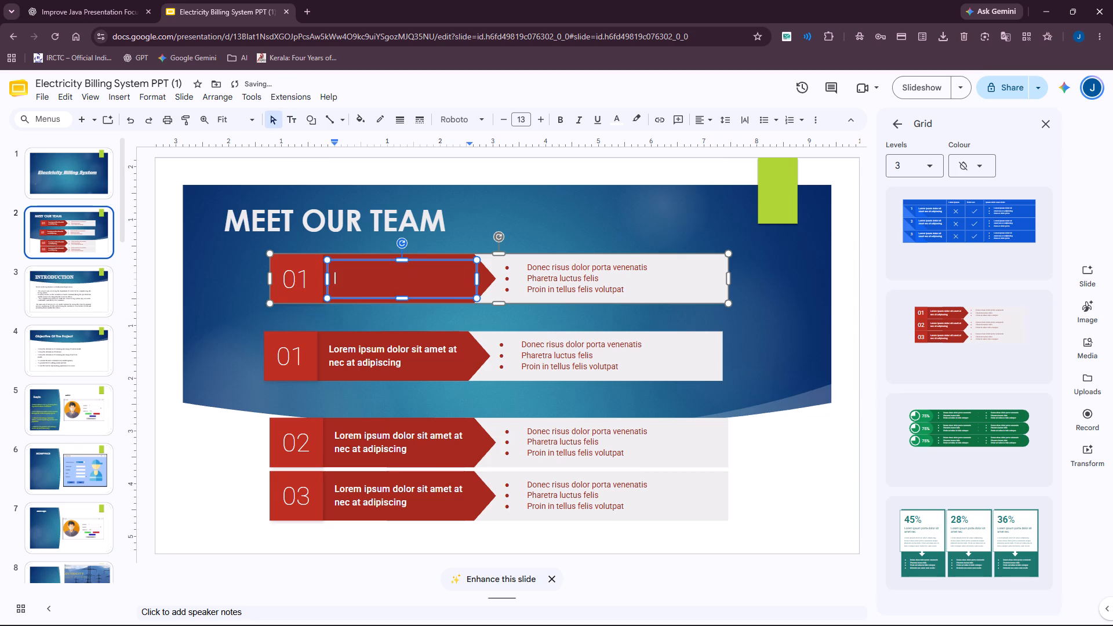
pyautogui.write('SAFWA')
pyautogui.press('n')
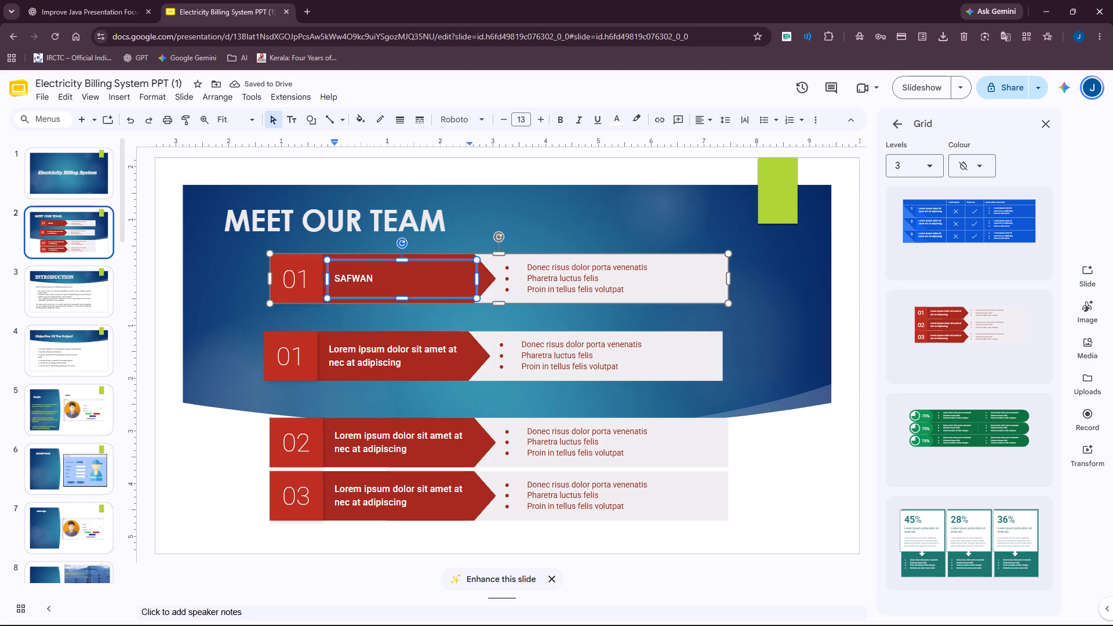
pyautogui.doubleClick(359, 274)
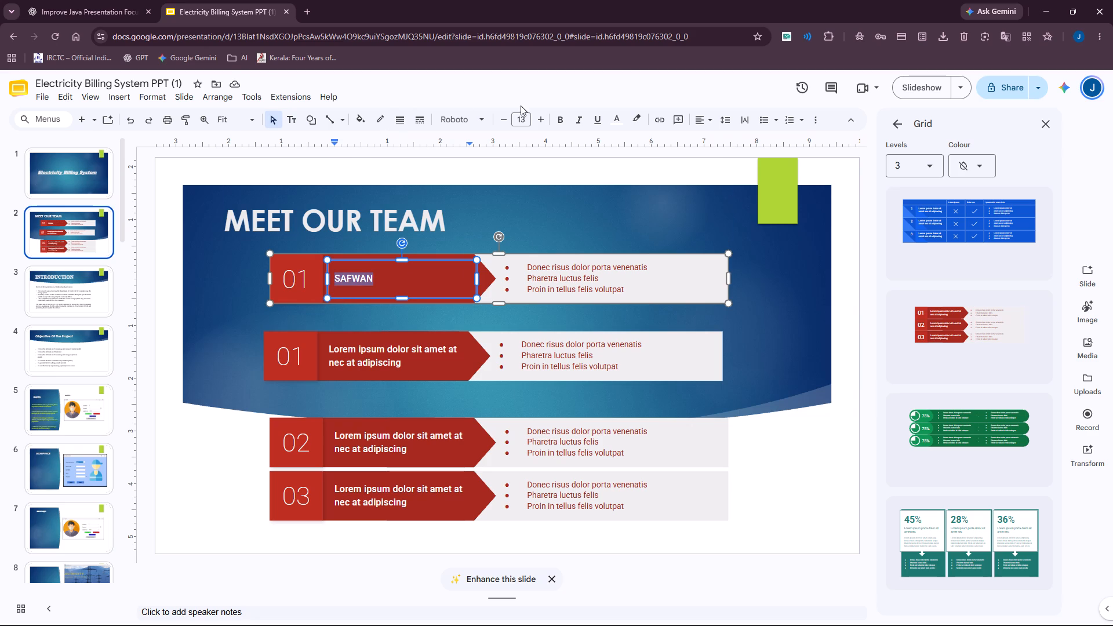
pyautogui.tripleClick(541, 119)
pyautogui.tripleClick(541, 119)
pyautogui.tripleClick(541, 119)
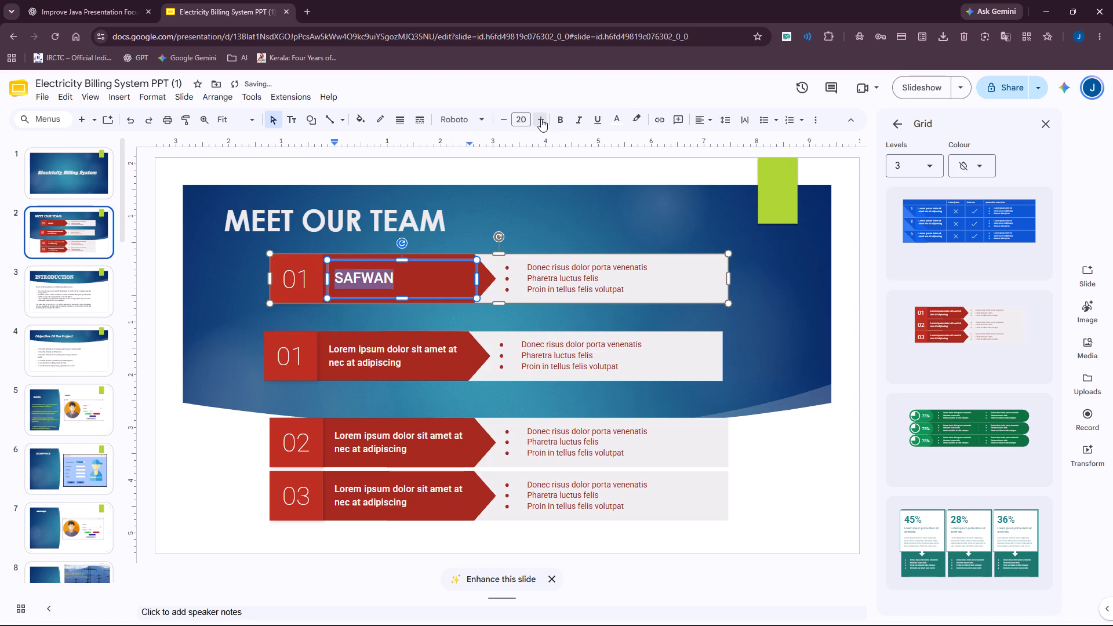
pyautogui.tripleClick(541, 119)
pyautogui.click(541, 119)
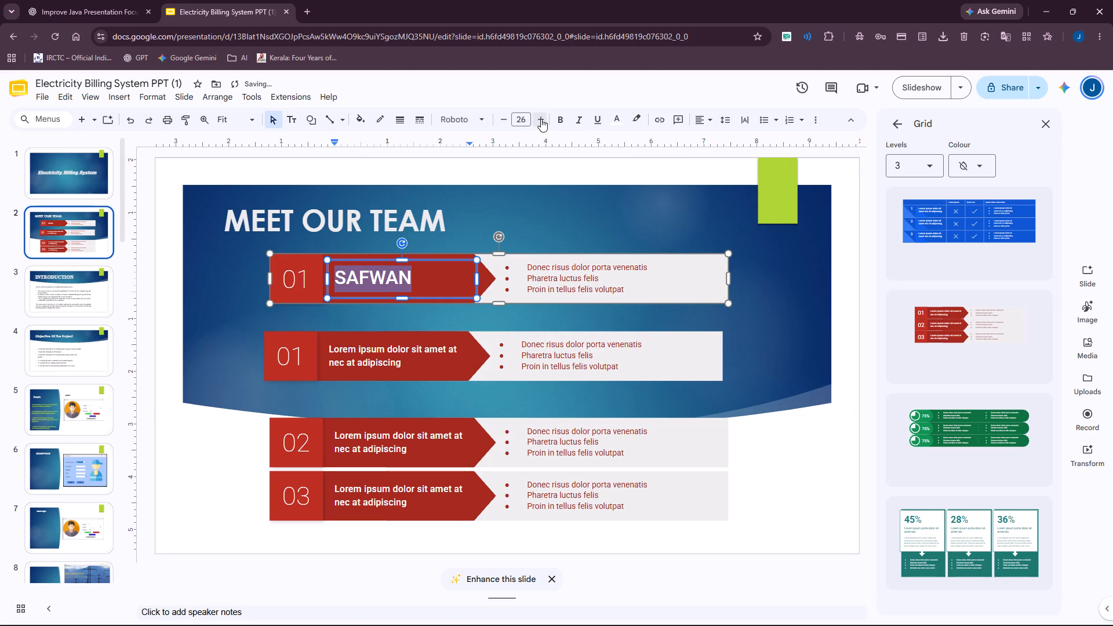
# Replace the bold placeholder text in the second row from the top with ZAYID at font size 26.
pyautogui.tripleClick(377, 354)
pyautogui.click(377, 354)
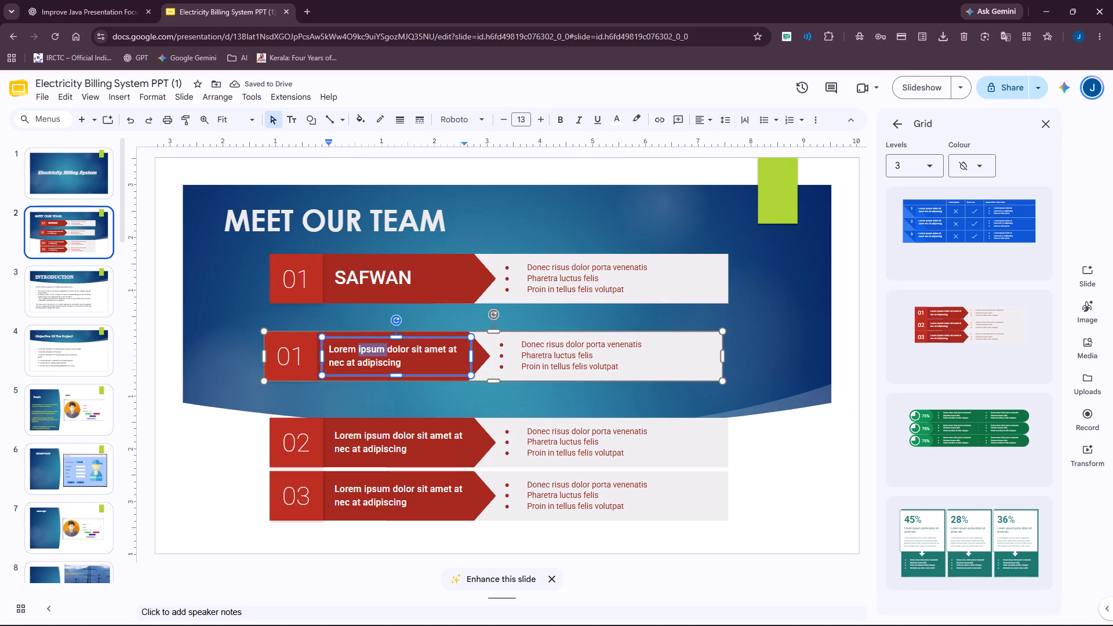
pyautogui.tripleClick(377, 354)
pyautogui.press('BackSpace')
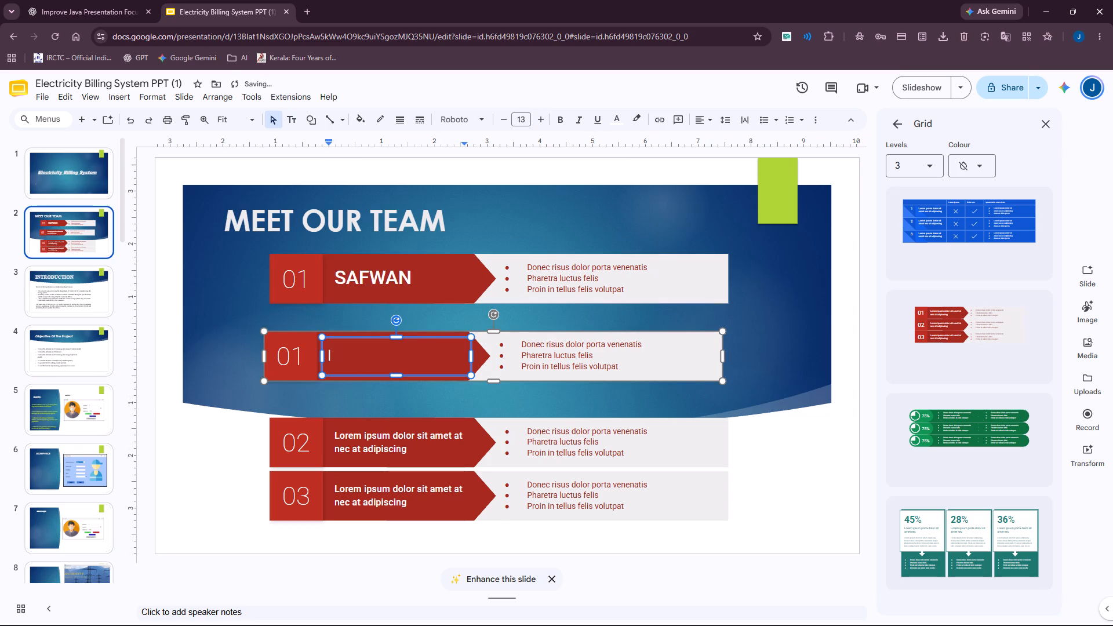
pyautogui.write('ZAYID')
pyautogui.doubleClick(347, 351)
pyautogui.tripleClick(540, 118)
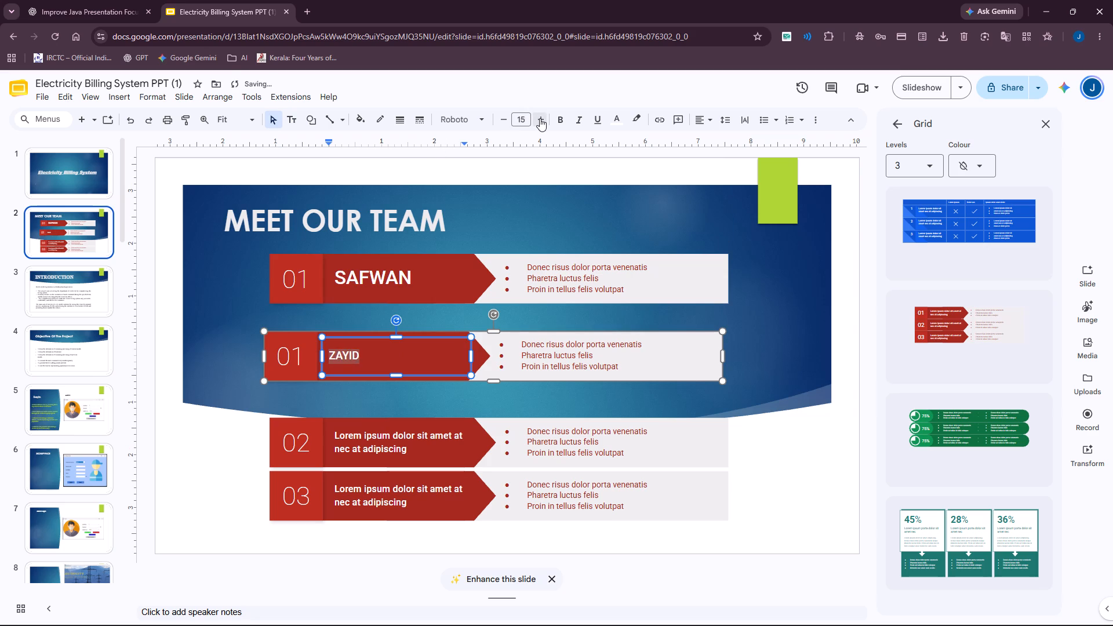
pyautogui.tripleClick(540, 118)
pyautogui.tripleClick(540, 118)
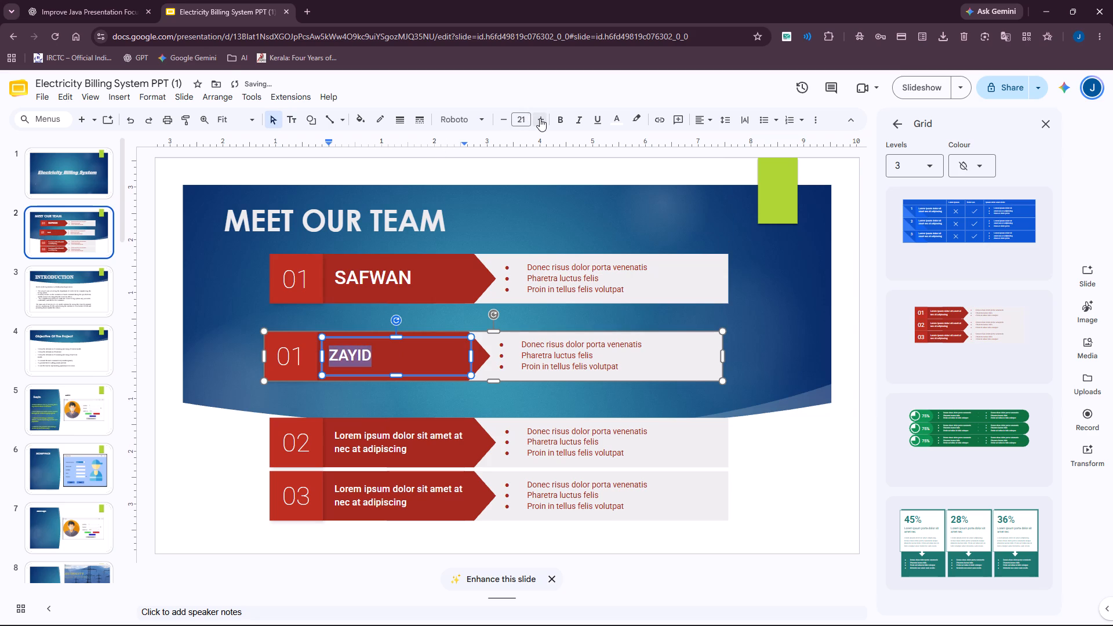
pyautogui.tripleClick(540, 118)
pyautogui.click(540, 118)
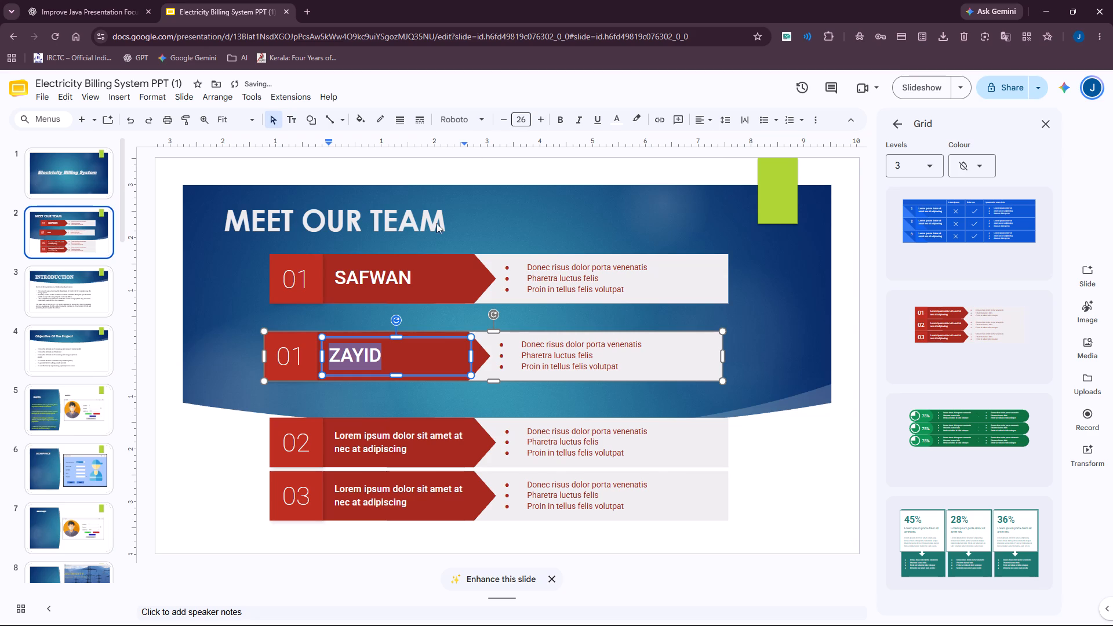
pyautogui.click(209, 334)
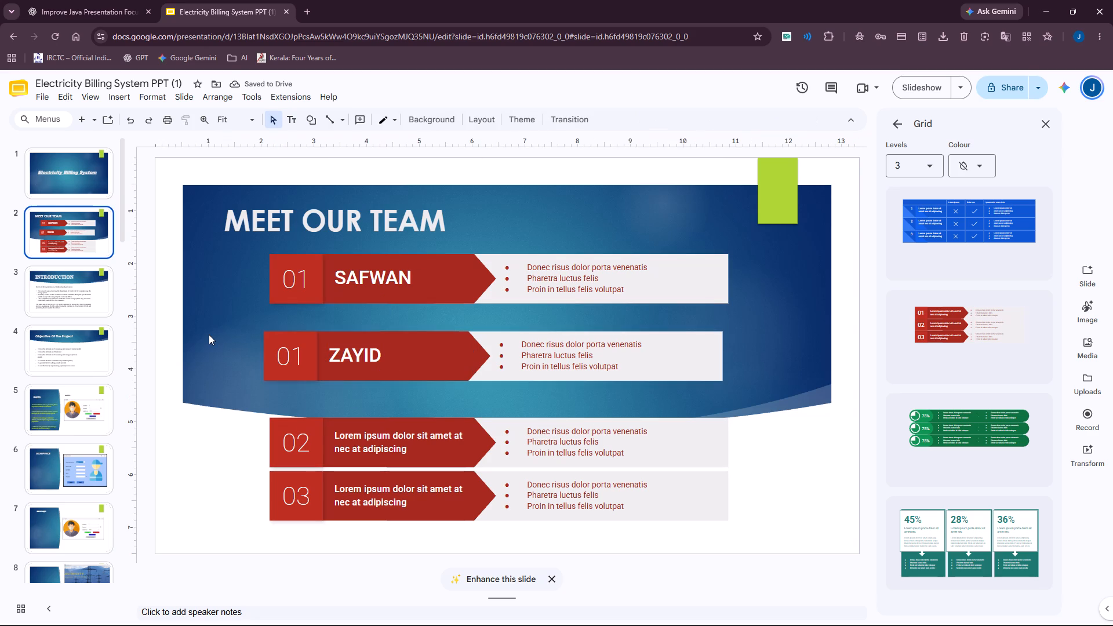
# Replace the bold placeholder text in row 02 with DEEPAK.
pyautogui.tripleClick(358, 438)
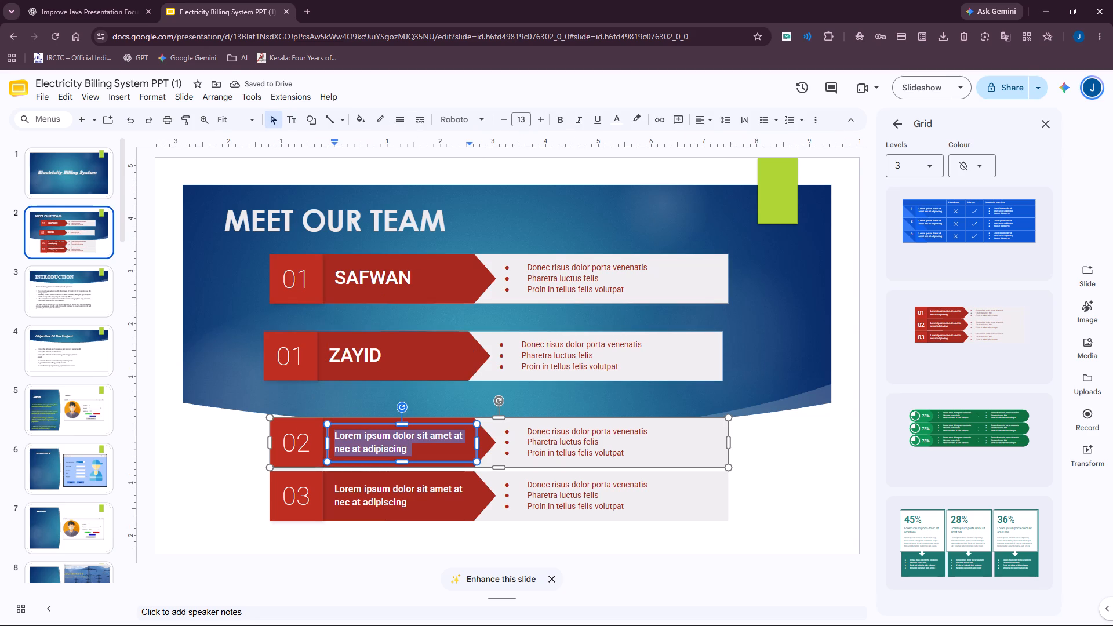
pyautogui.press('BackSpace')
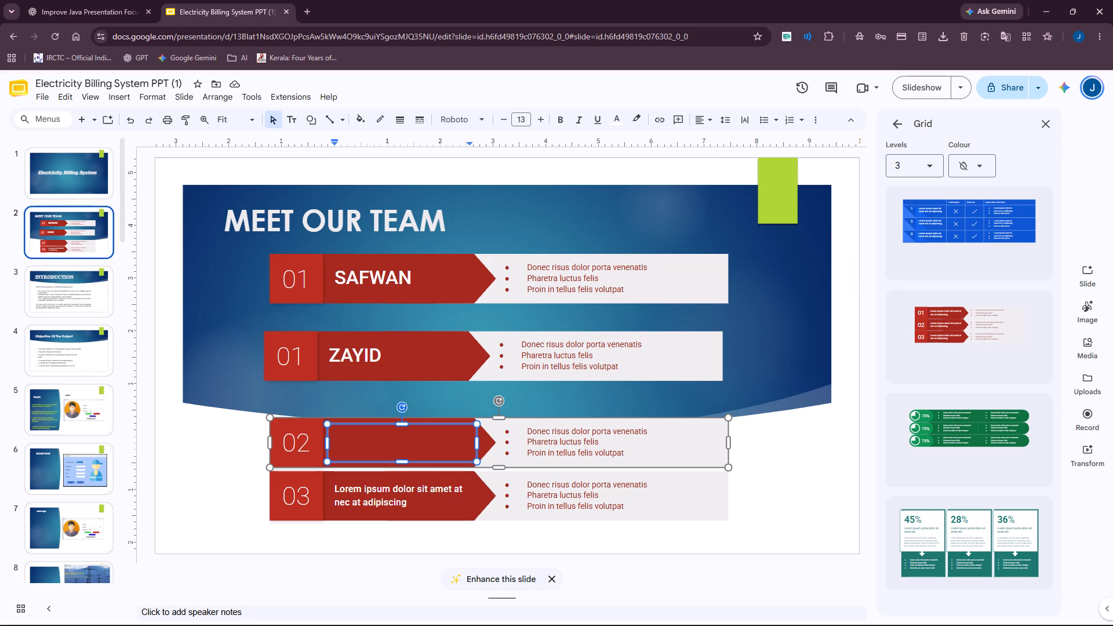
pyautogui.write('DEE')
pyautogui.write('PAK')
# Replace the bold placeholder text in row 03 with VARUN.
pyautogui.doubleClick(367, 490)
pyautogui.click(368, 490)
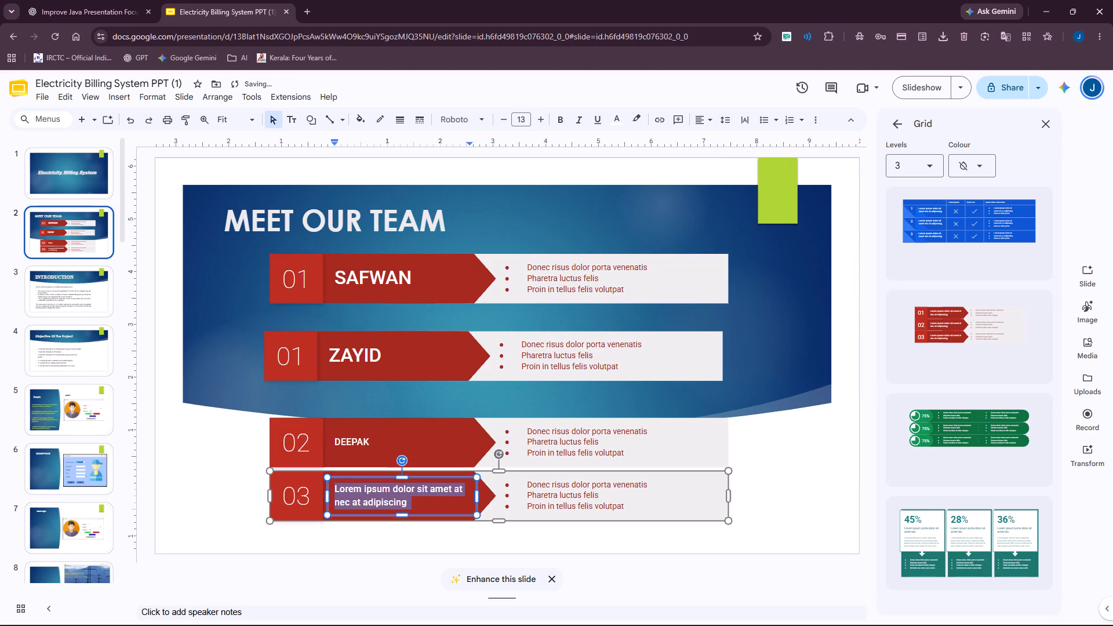
pyautogui.press('BackSpace')
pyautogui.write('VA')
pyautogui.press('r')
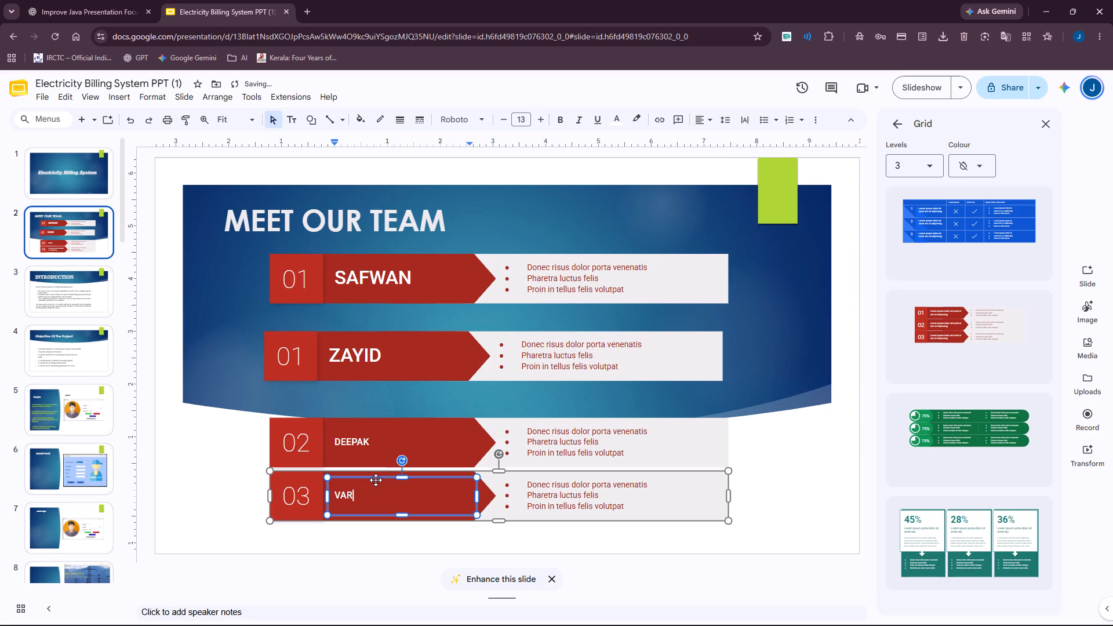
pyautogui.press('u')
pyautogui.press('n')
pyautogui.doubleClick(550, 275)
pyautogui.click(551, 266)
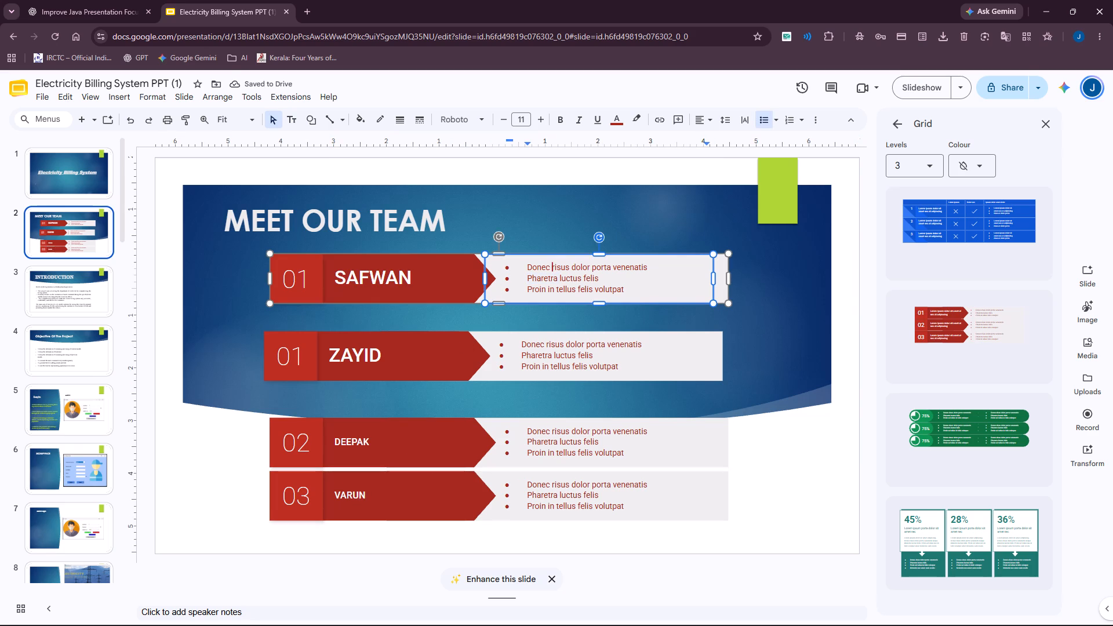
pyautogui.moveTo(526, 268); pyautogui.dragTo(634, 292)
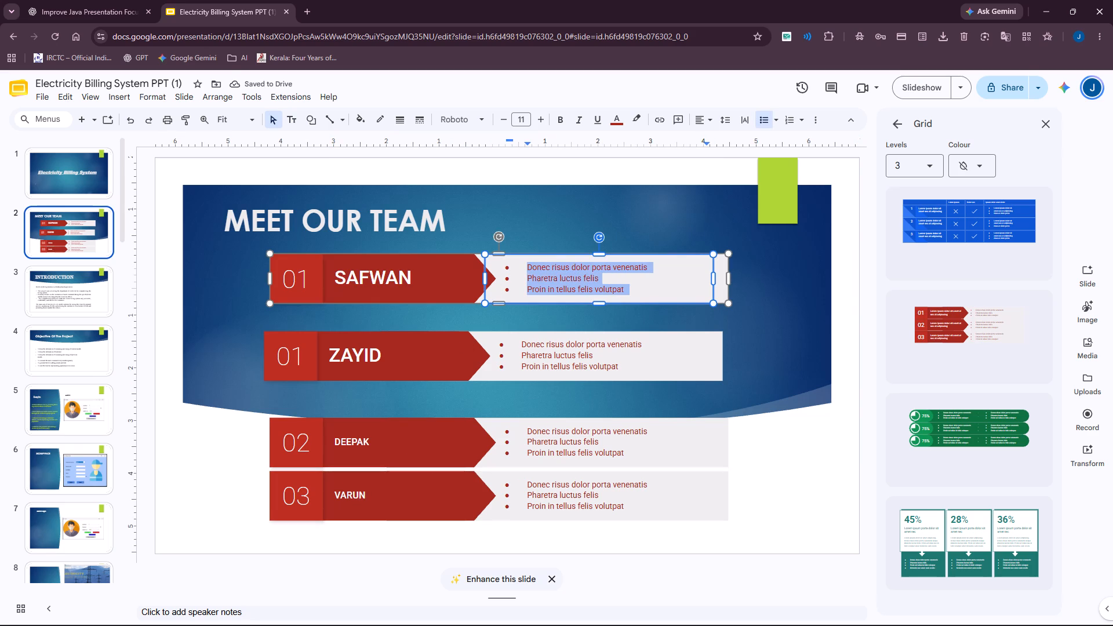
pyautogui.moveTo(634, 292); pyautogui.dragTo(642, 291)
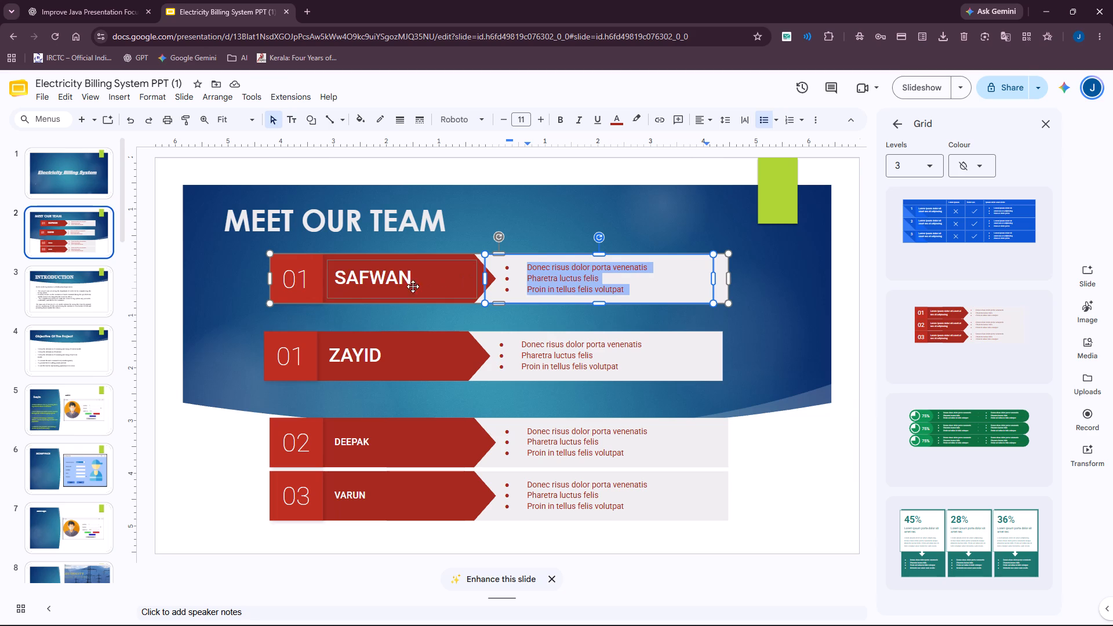
# Expand SAFWAN in the topmost row to the member's full name by adding the first name before it and the initial after it.
pyautogui.click(349, 281)
pyautogui.click(340, 280)
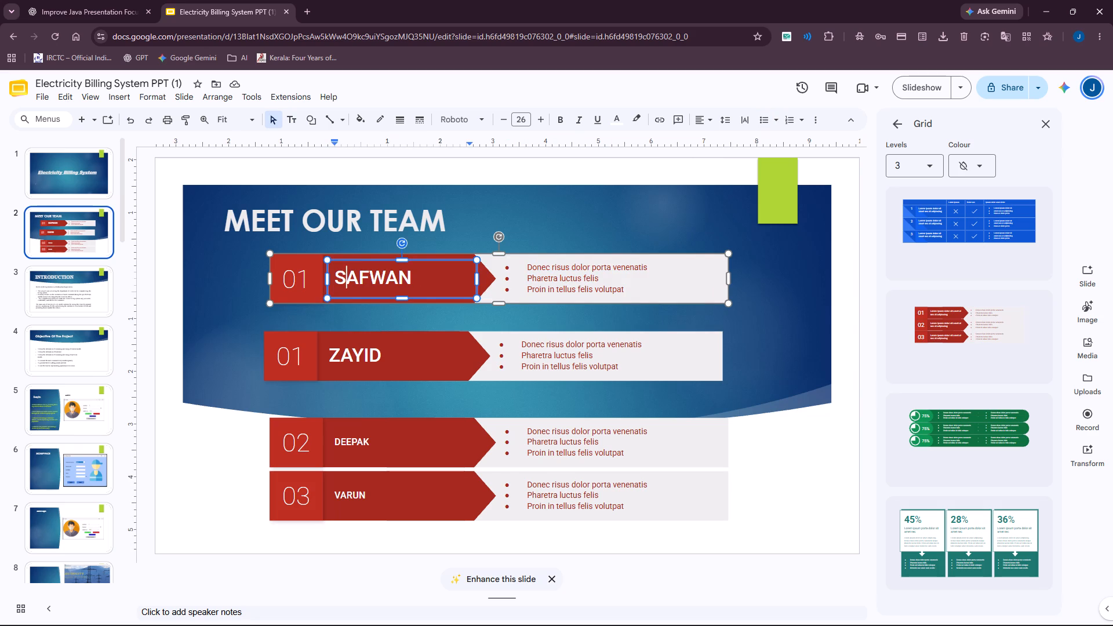
pyautogui.click(336, 278)
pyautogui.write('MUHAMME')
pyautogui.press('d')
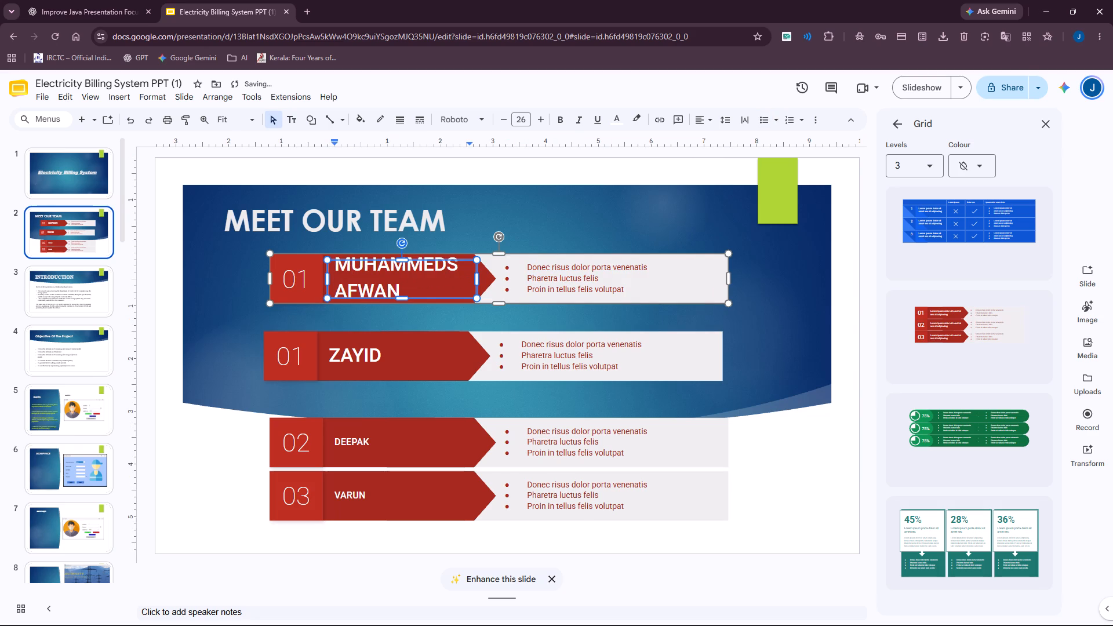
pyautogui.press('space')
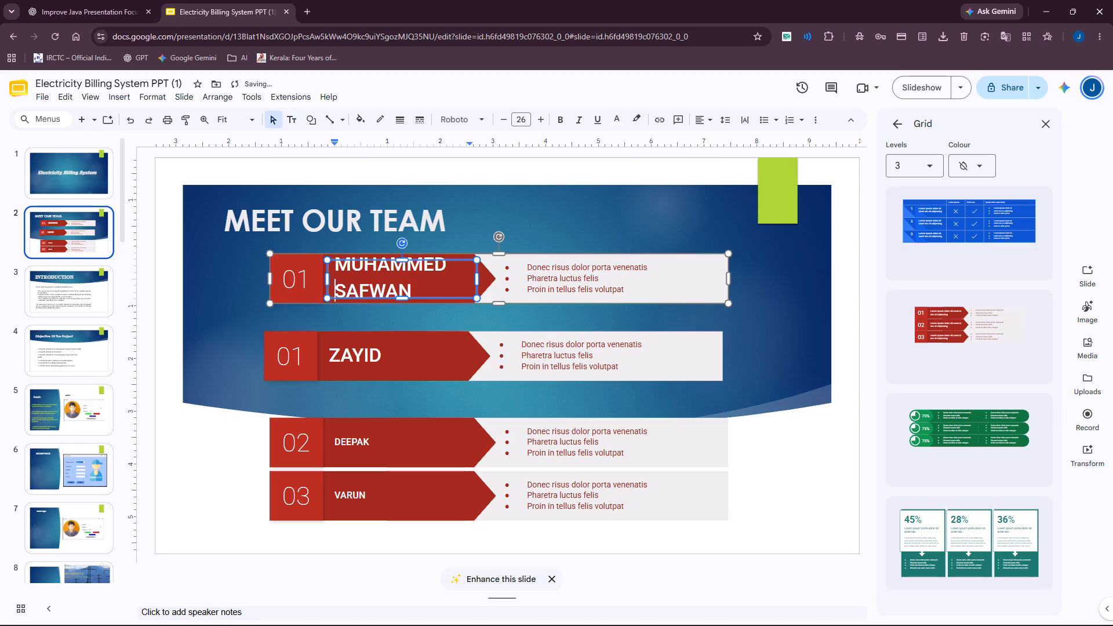
pyautogui.click(414, 279)
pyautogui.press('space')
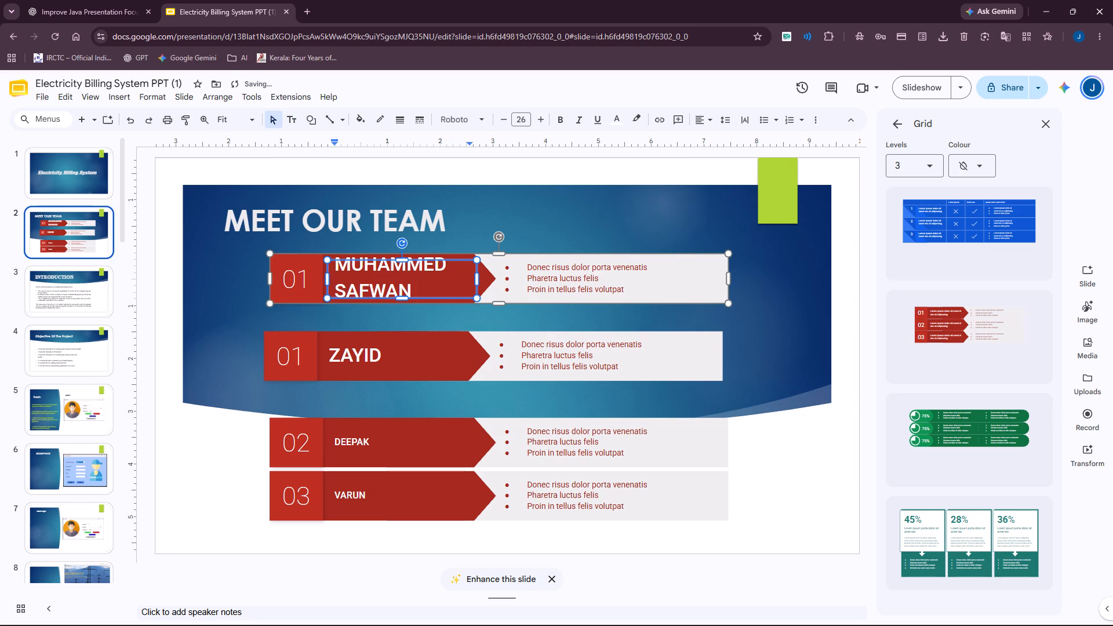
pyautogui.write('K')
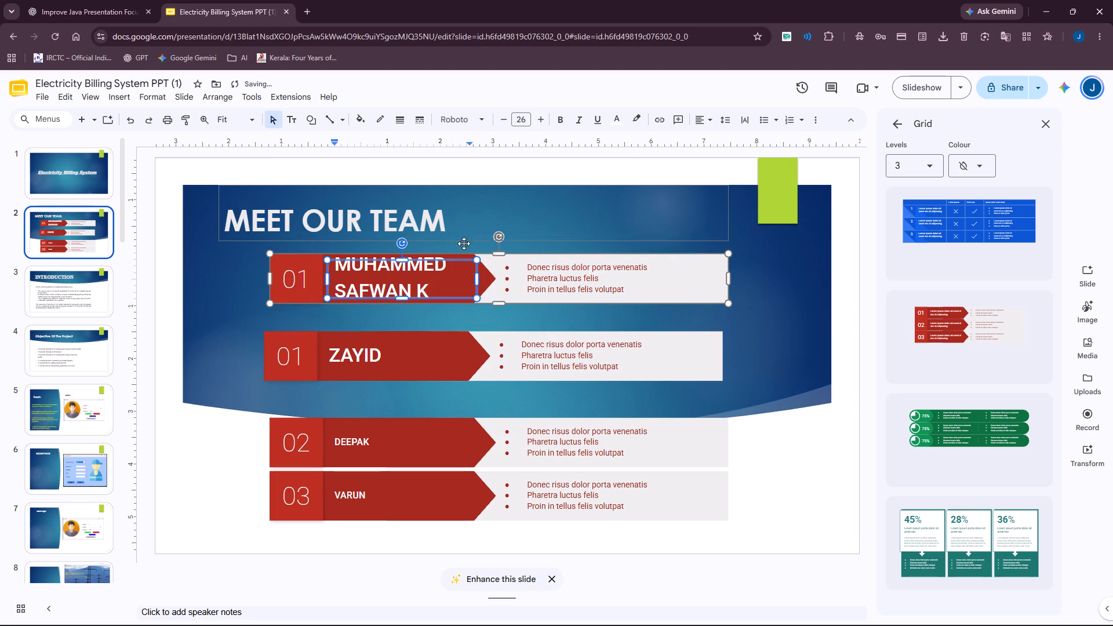
# Reduce the height of the topmost row's name box slightly and nudge the box to centre the two-line name within the red arrow.
pyautogui.click(522, 222)
pyautogui.click(416, 287)
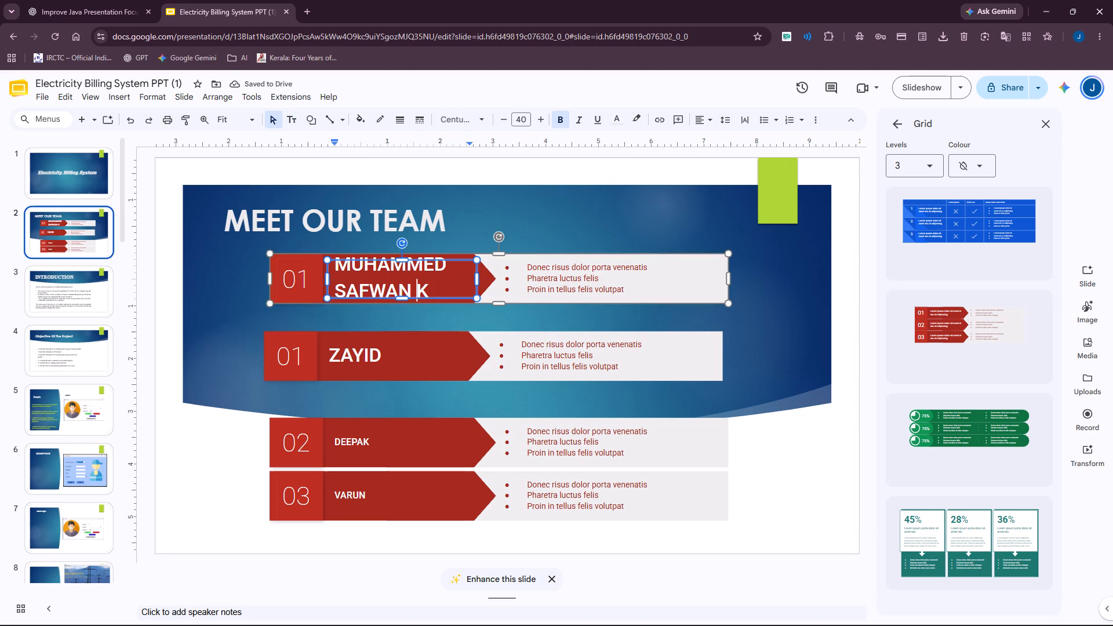
pyautogui.moveTo(399, 260); pyautogui.dragTo(402, 267)
pyautogui.click(406, 285)
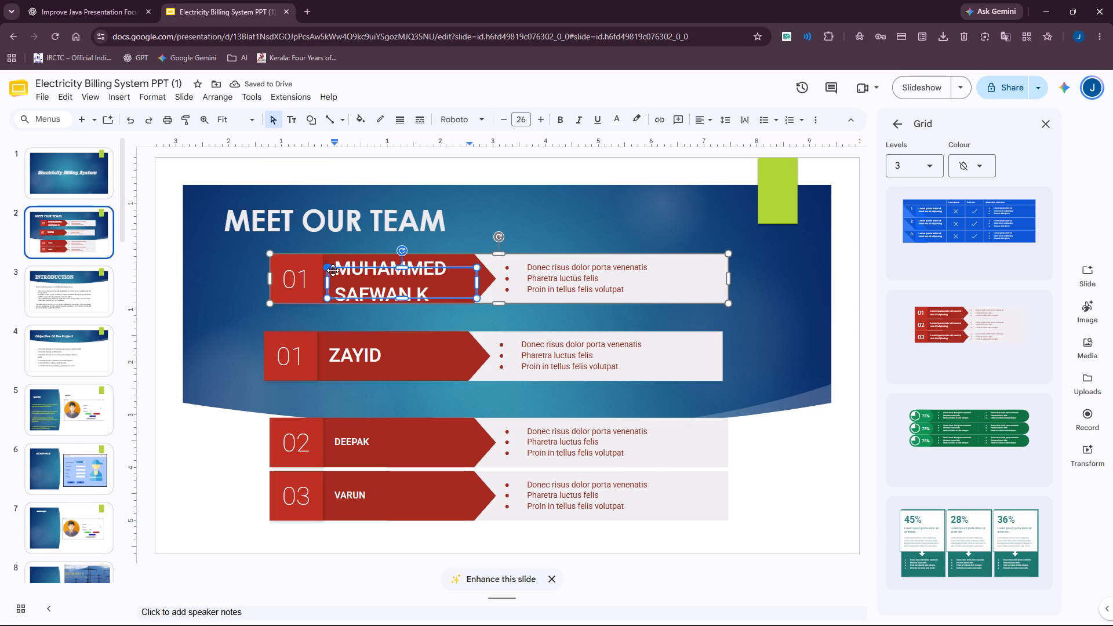
pyautogui.moveTo(333, 271); pyautogui.dragTo(335, 269)
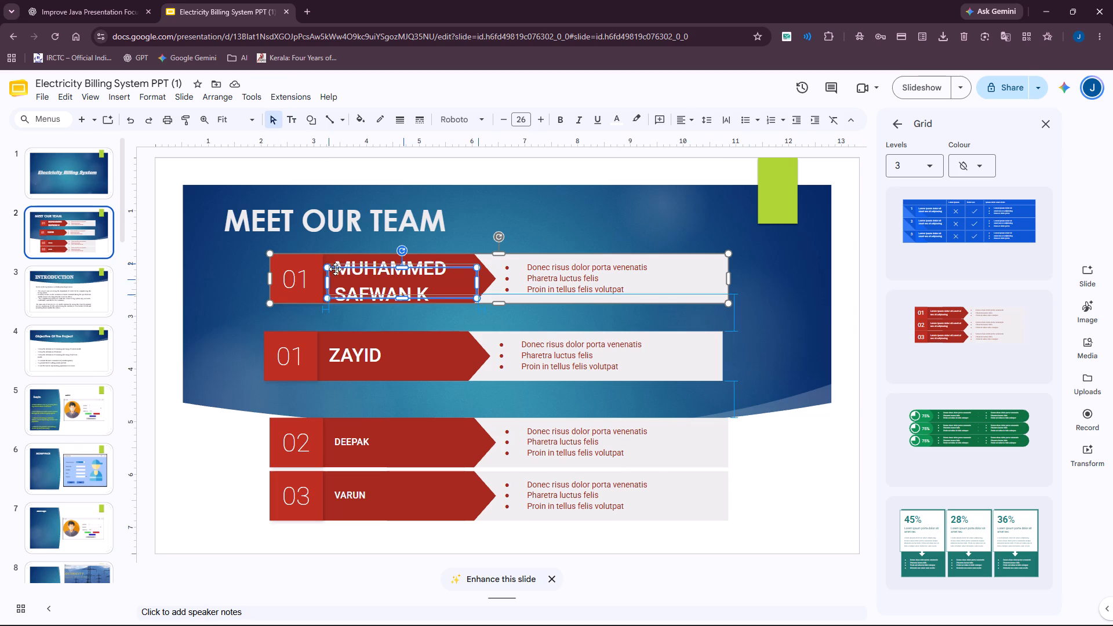
pyautogui.moveTo(335, 269); pyautogui.dragTo(337, 264)
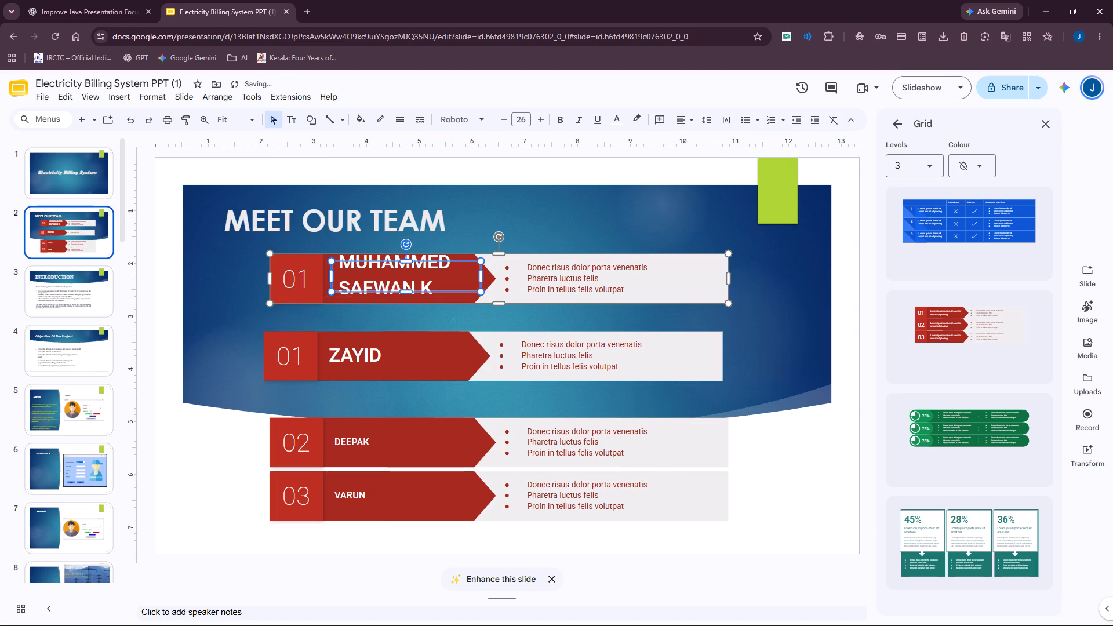
pyautogui.click(337, 266)
# Expand ZAYID in the second row from the top to the member's full name by adding the second name and initial.
pyautogui.click(357, 350)
pyautogui.click(325, 352)
pyautogui.click(332, 351)
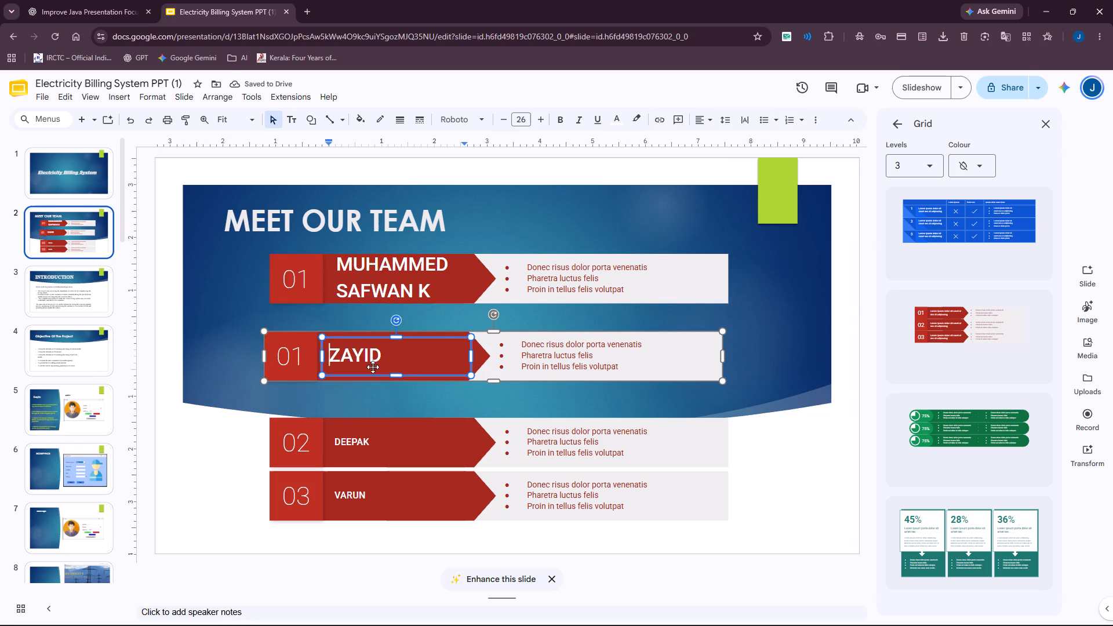
pyautogui.click(384, 354)
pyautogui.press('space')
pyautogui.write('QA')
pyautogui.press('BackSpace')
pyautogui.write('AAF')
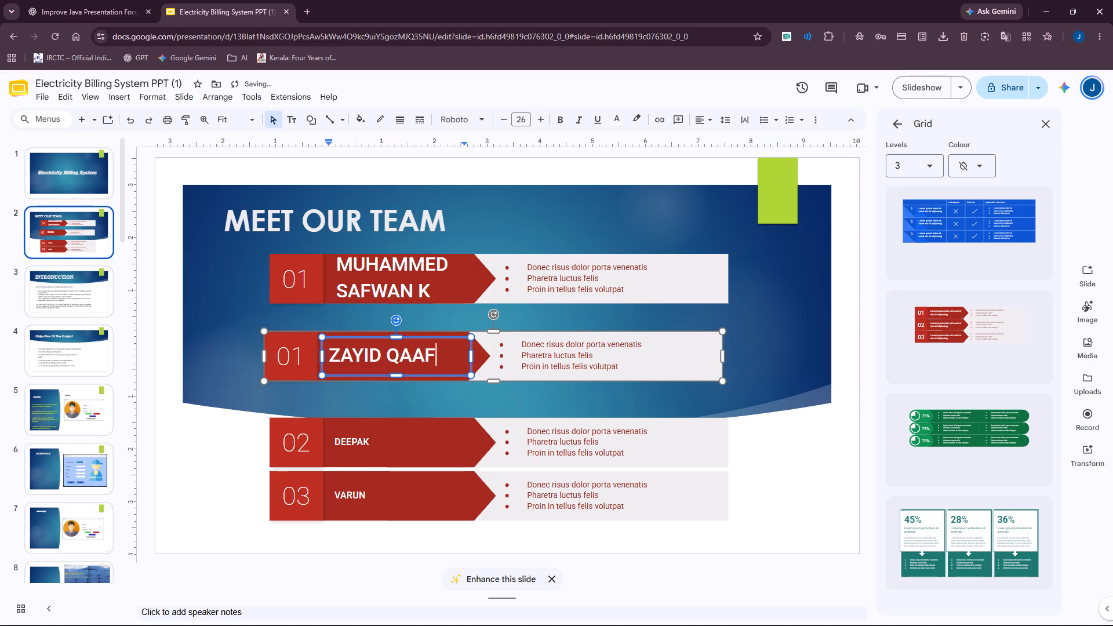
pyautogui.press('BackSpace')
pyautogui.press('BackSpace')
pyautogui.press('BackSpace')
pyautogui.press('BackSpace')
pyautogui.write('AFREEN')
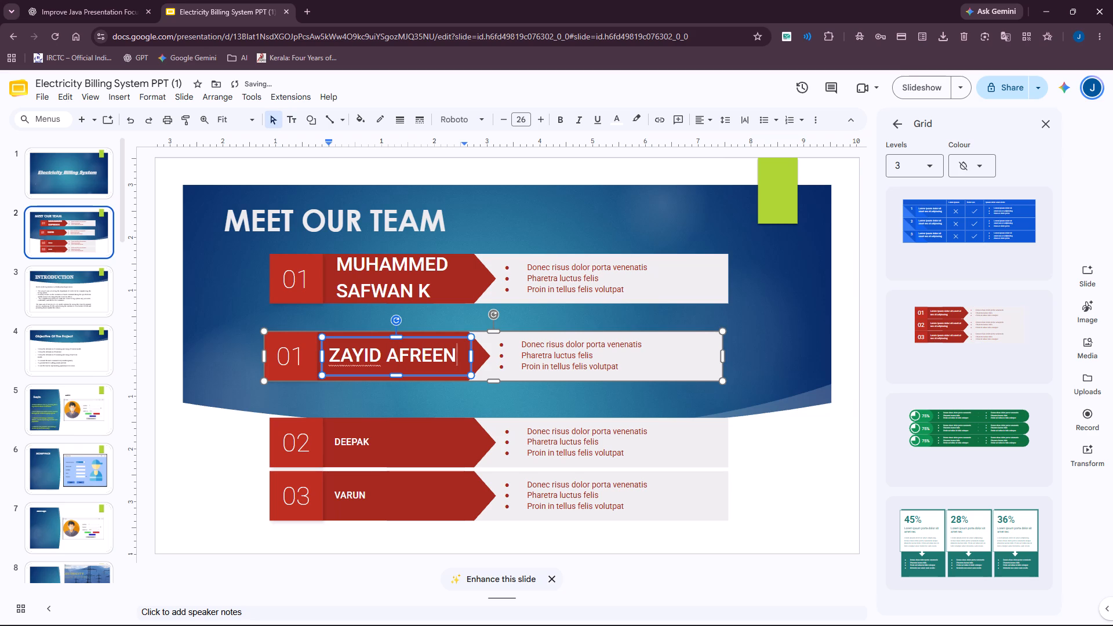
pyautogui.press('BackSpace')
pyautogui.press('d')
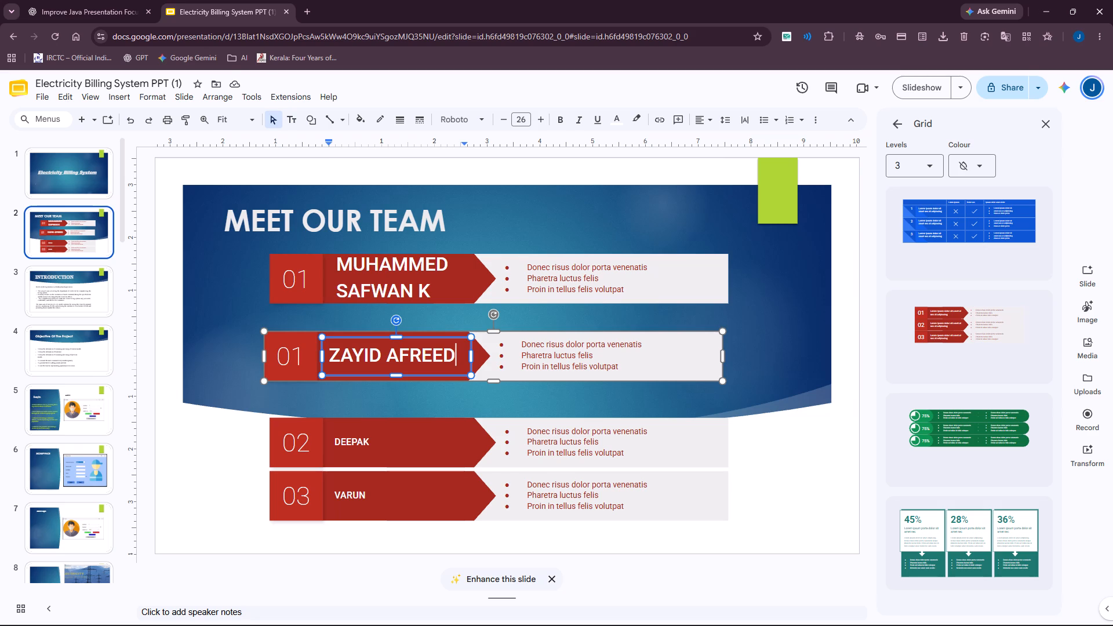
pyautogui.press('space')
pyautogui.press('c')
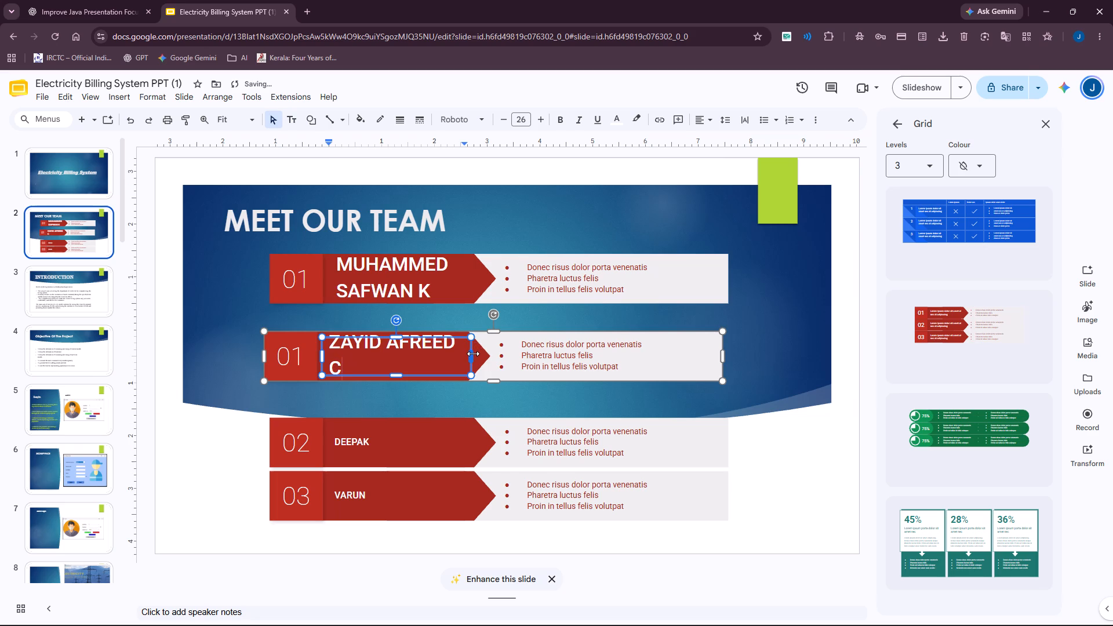
# Widen the name box in the second row from the top just enough to fit the full name on one line.
pyautogui.moveTo(473, 354); pyautogui.dragTo(494, 354)
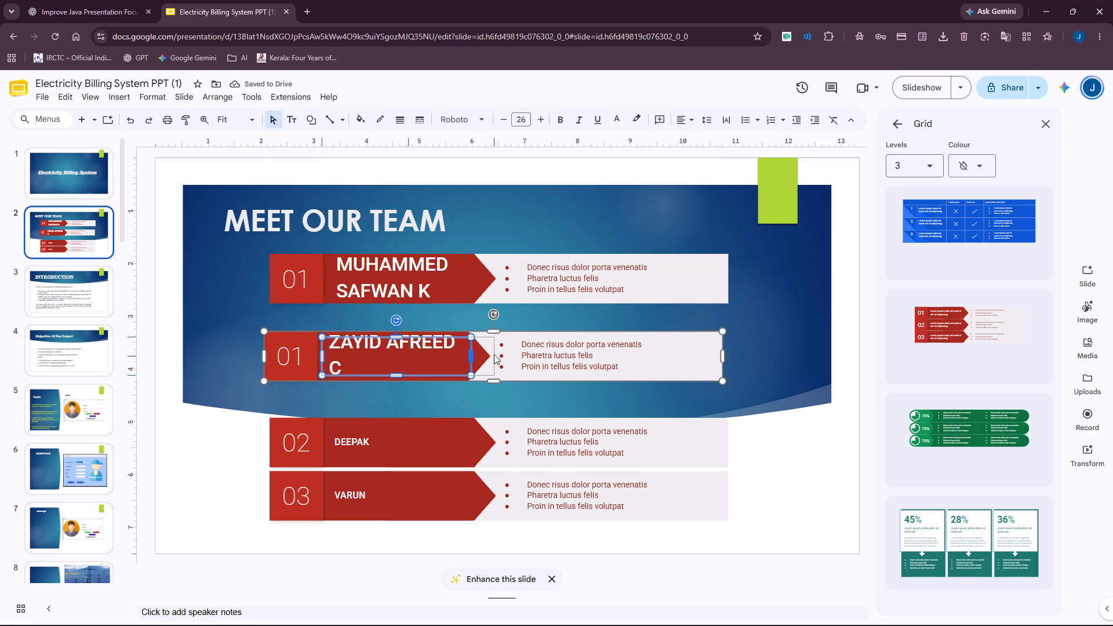
pyautogui.moveTo(494, 354); pyautogui.dragTo(485, 357)
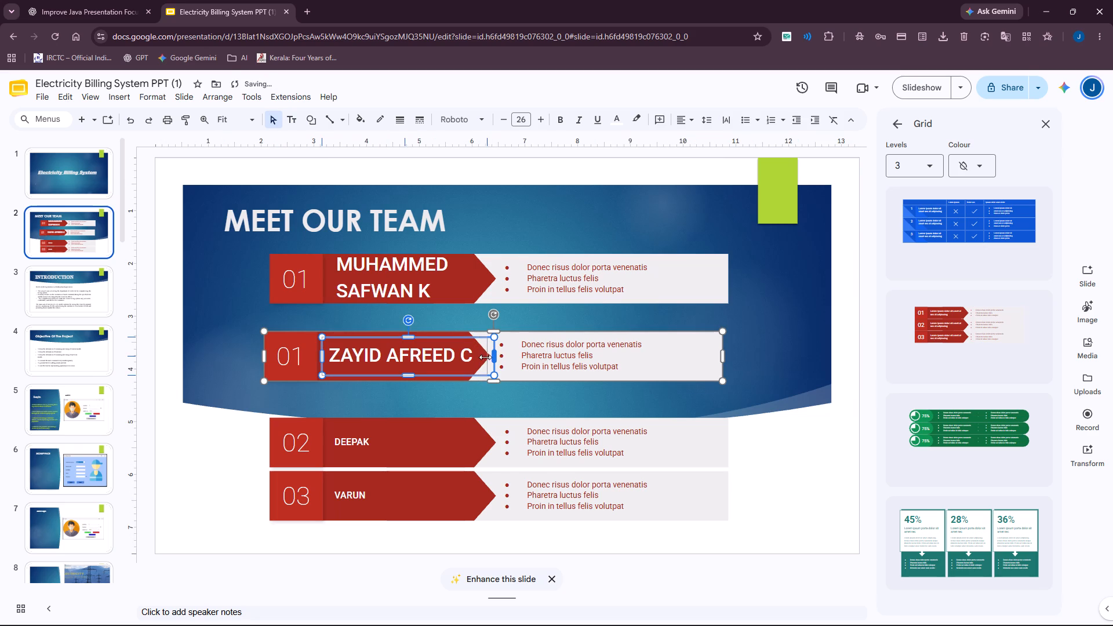
pyautogui.moveTo(485, 357); pyautogui.dragTo(477, 358)
pyautogui.moveTo(478, 358); pyautogui.dragTo(484, 358)
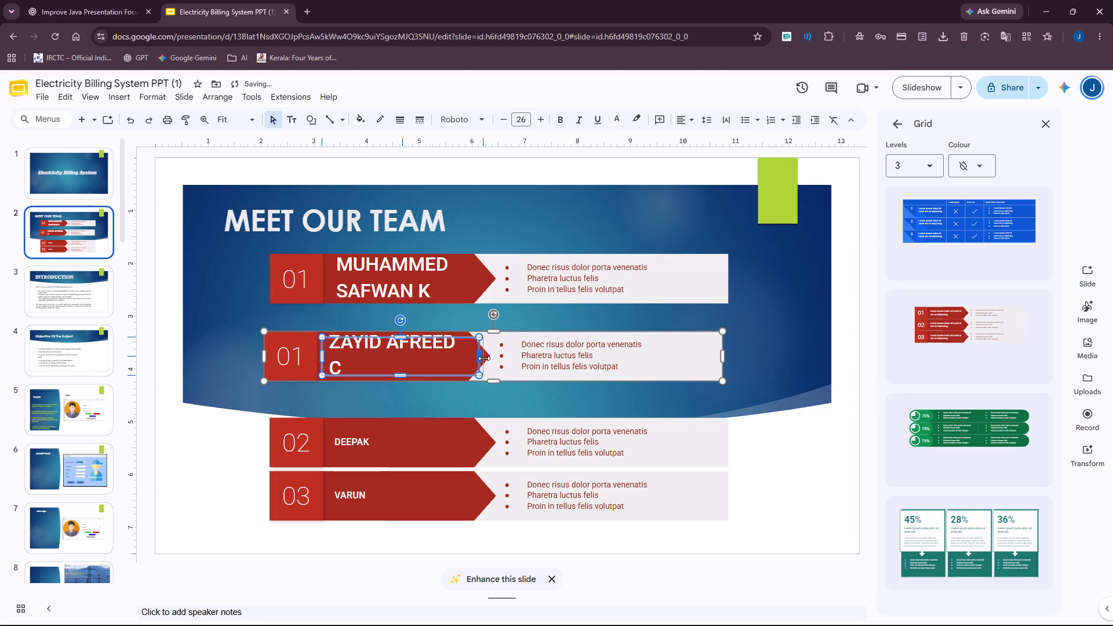
pyautogui.moveTo(484, 358); pyautogui.dragTo(488, 358)
# Expand DEEPAK in row 02 to the member's full name by adding the middle initial and last name.
pyautogui.doubleClick(363, 442)
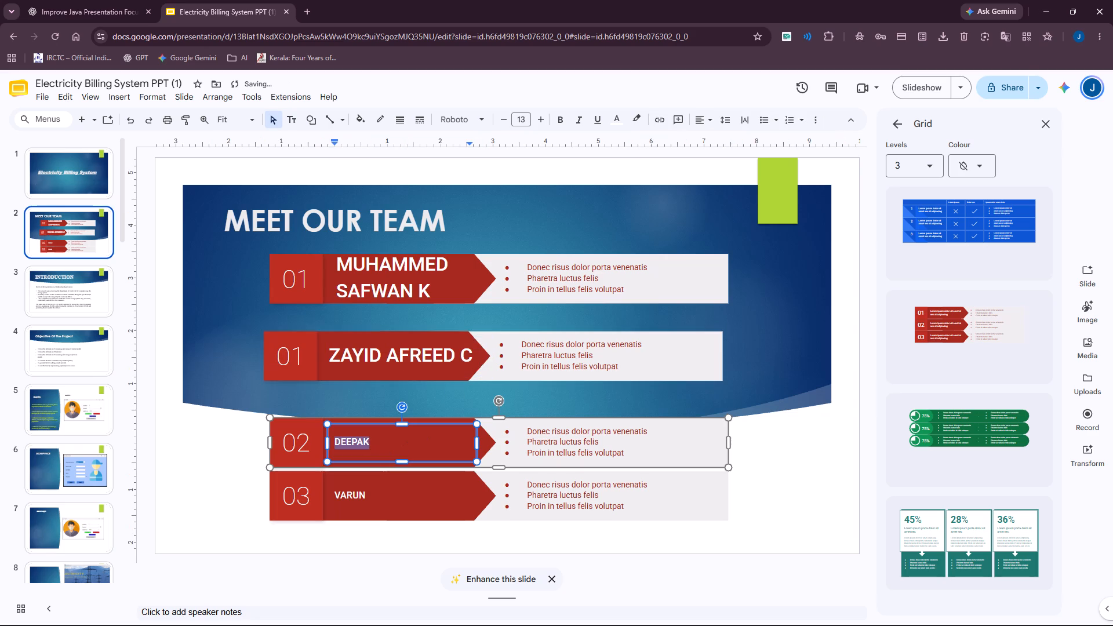
pyautogui.click(373, 441)
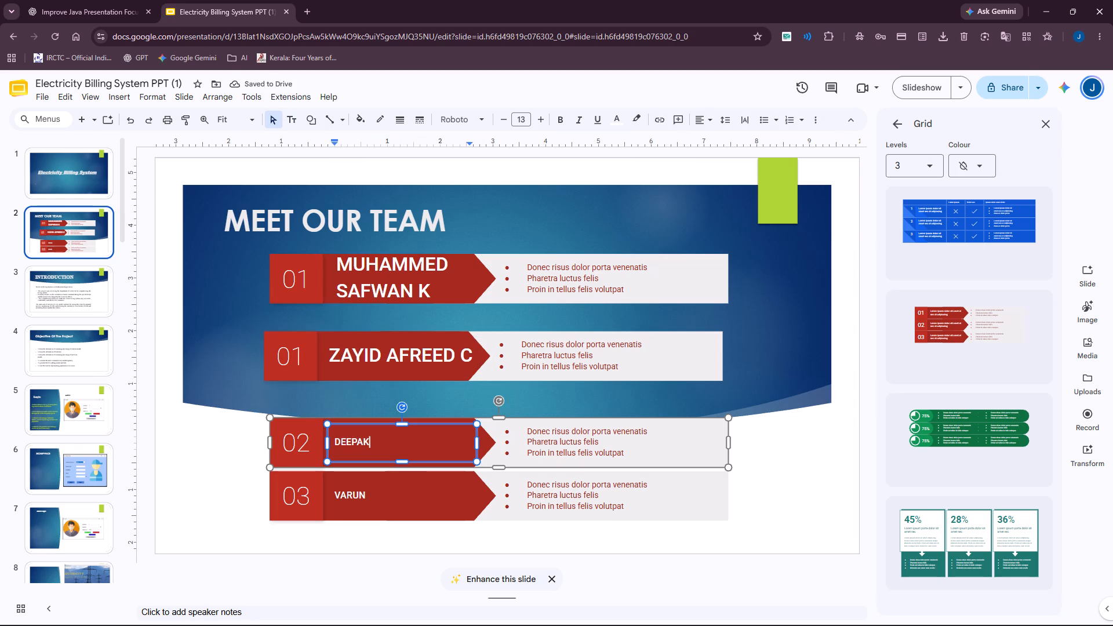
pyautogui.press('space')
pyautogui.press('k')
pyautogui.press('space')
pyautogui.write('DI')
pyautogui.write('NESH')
# Enlarge the full name in row 02 to font size 22 so it fits on one line.
pyautogui.tripleClick(376, 439)
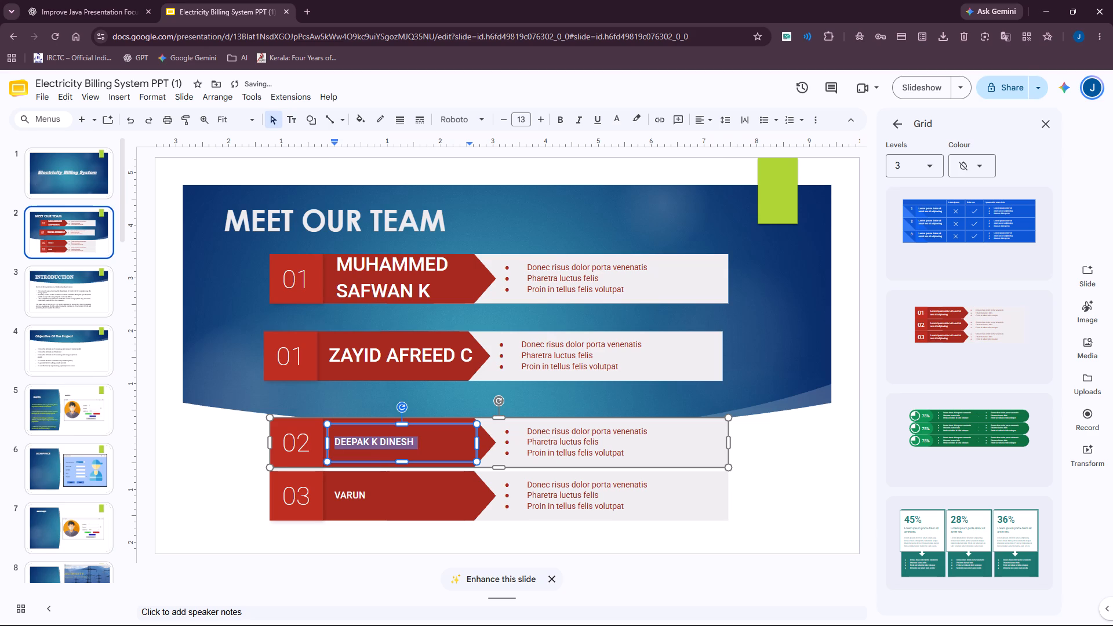
pyautogui.tripleClick(376, 439)
pyautogui.click(376, 439)
pyautogui.tripleClick(542, 119)
pyautogui.tripleClick(542, 119)
pyautogui.tripleClick(542, 119)
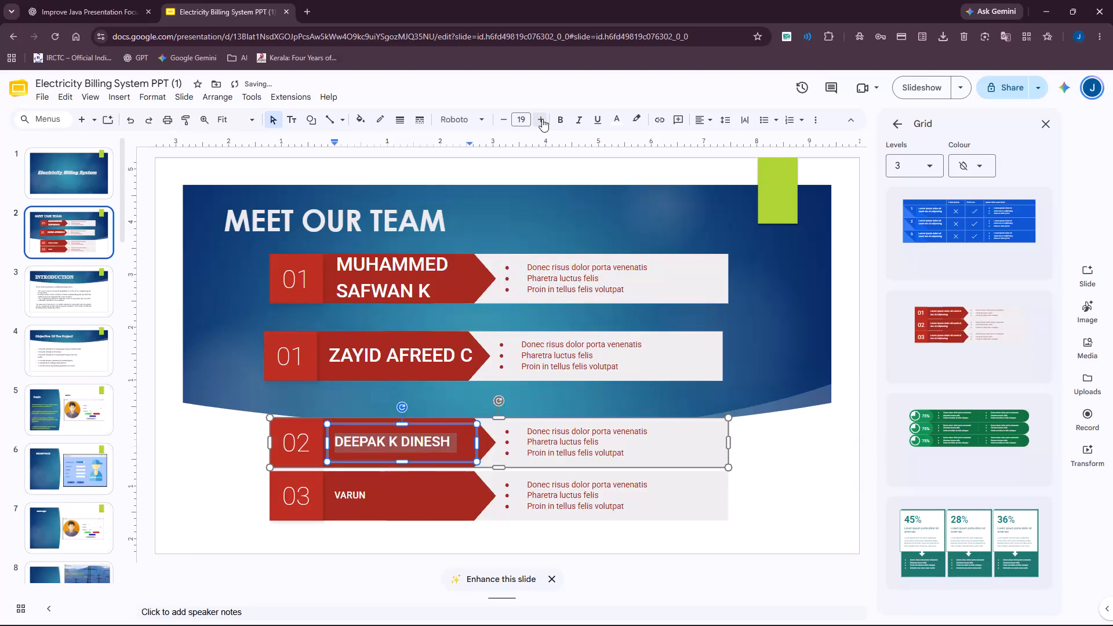
pyautogui.click(542, 119)
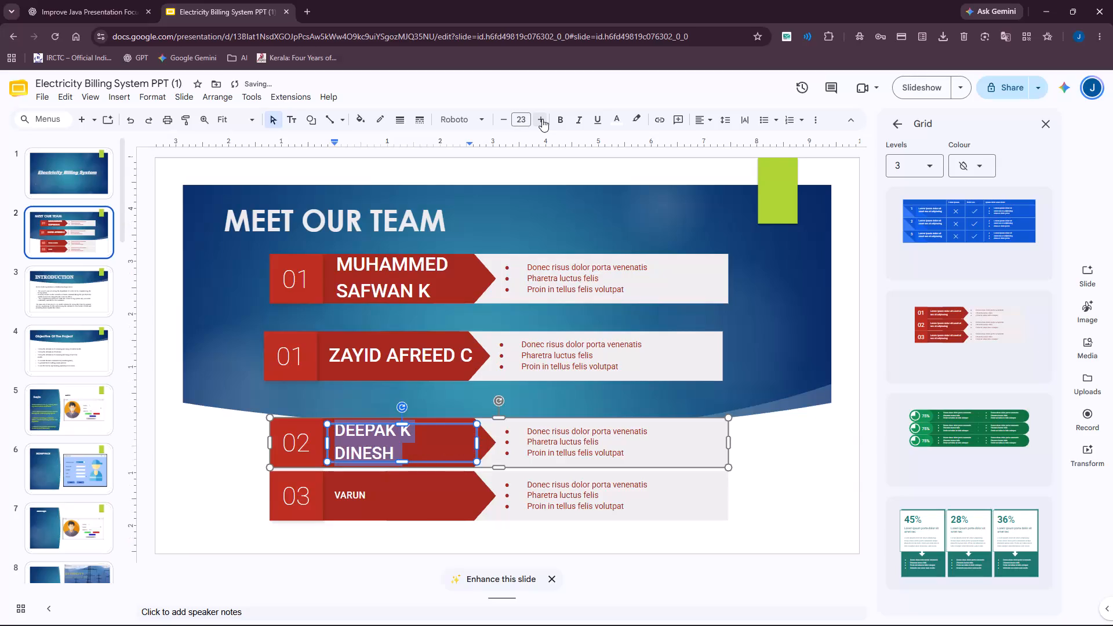
pyautogui.click(502, 122)
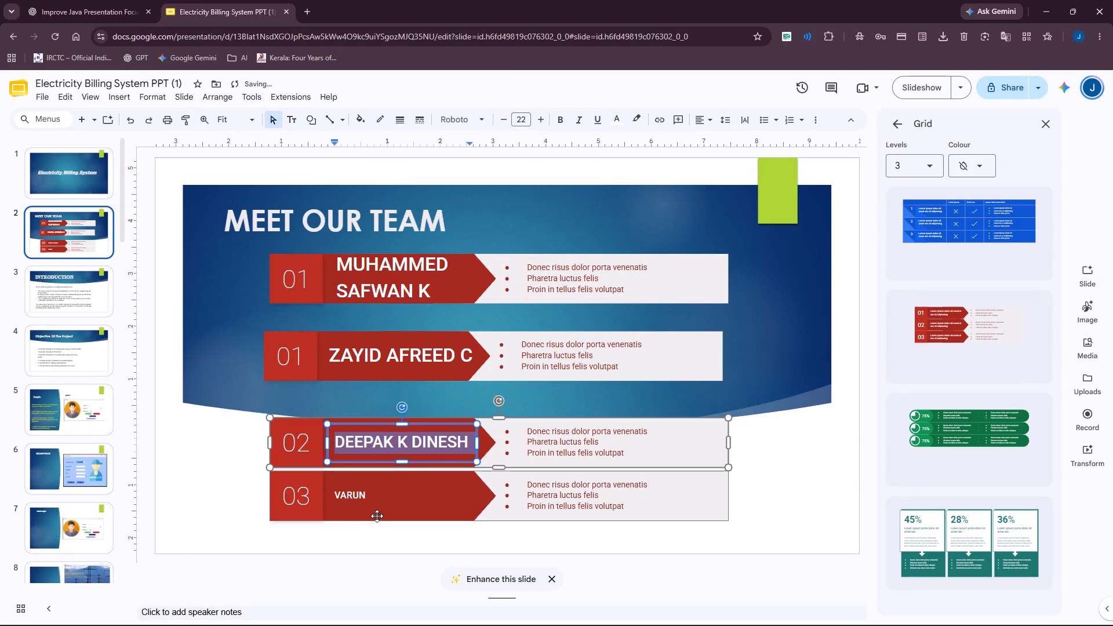
# Expand VARUN in row 03 to the member's full name by adding the last name.
pyautogui.doubleClick(352, 493)
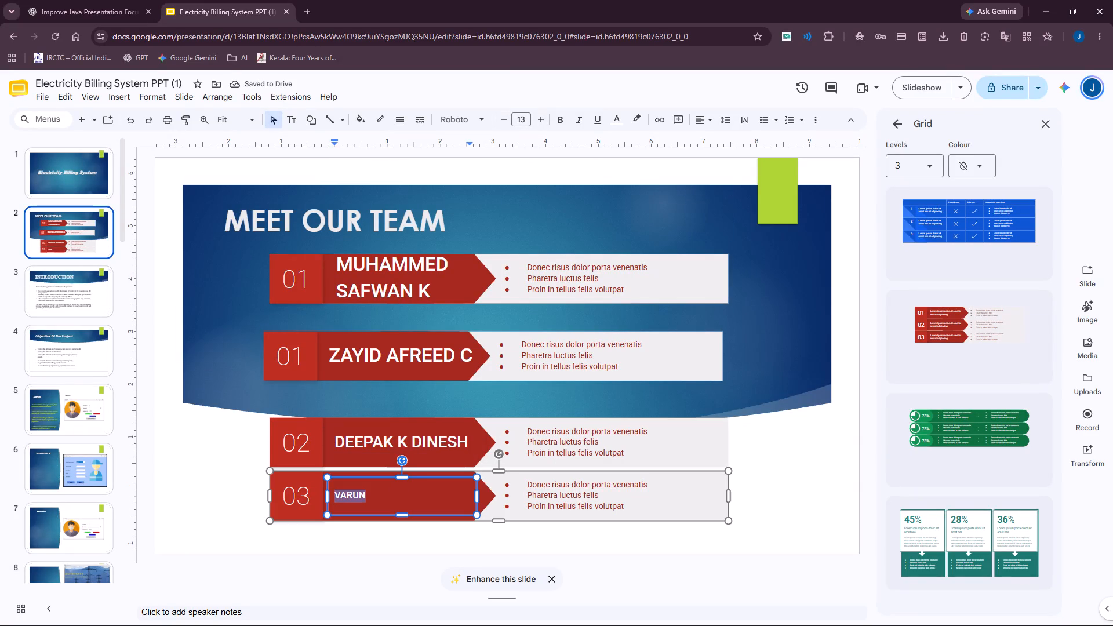
pyautogui.click(392, 490)
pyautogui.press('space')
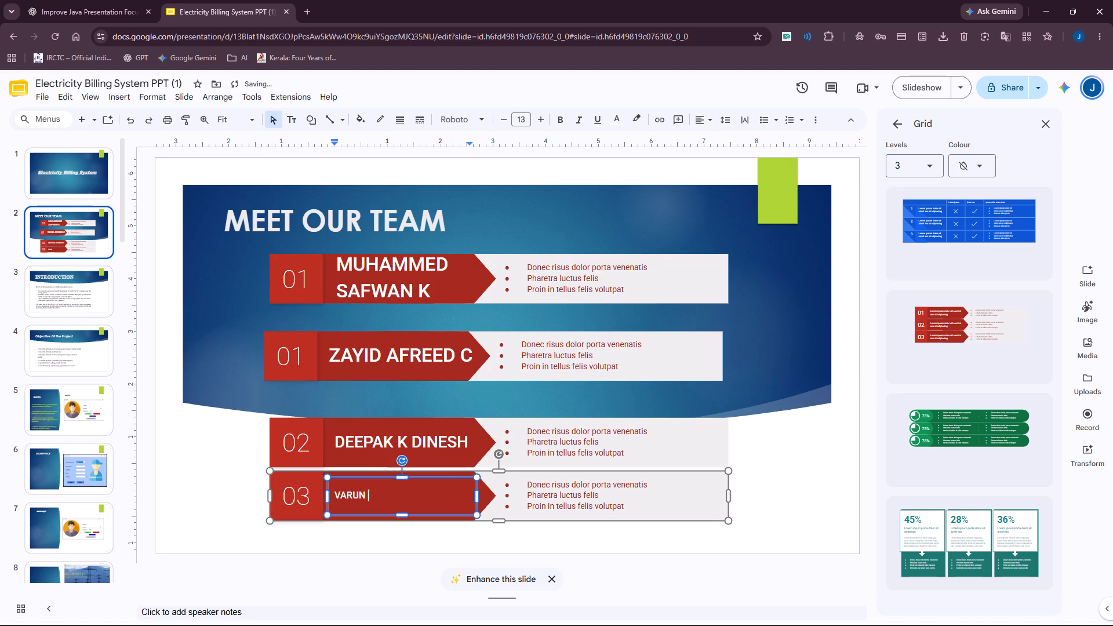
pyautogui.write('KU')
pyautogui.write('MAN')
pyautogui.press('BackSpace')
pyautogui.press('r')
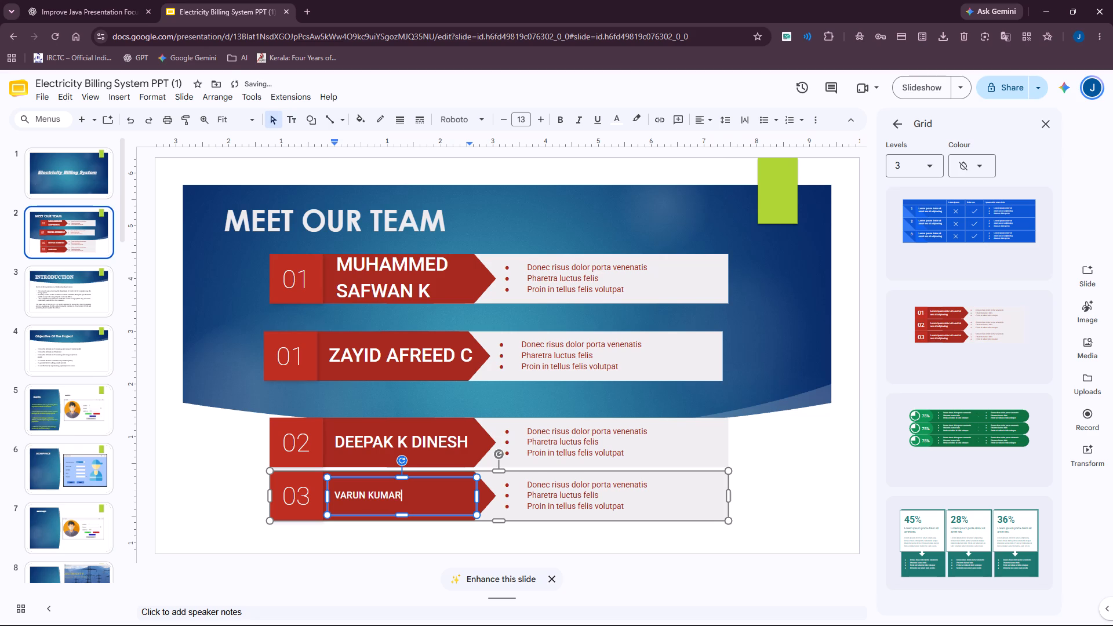
# Enlarge the full name in row 03 to font size 24.
pyautogui.tripleClick(389, 493)
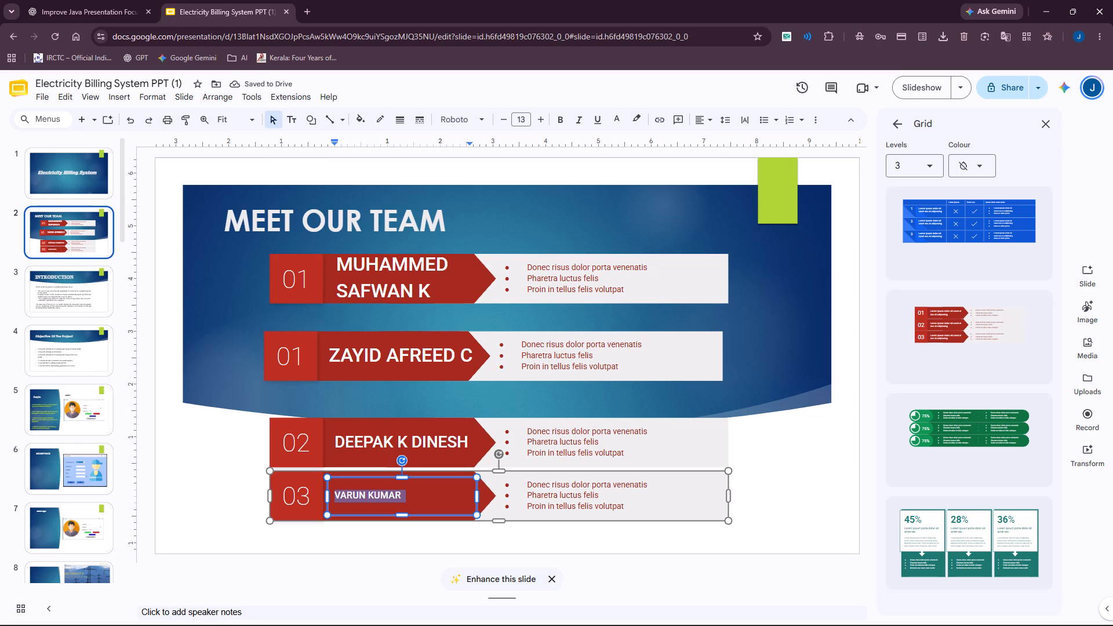
pyautogui.tripleClick(539, 112)
pyautogui.tripleClick(539, 112)
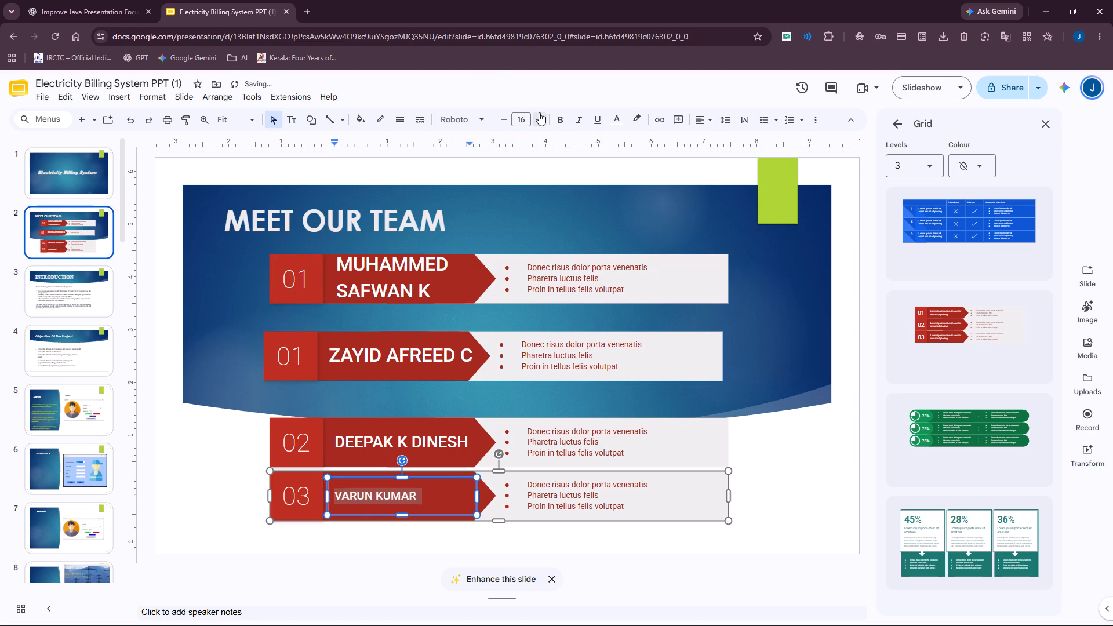
pyautogui.tripleClick(539, 112)
pyautogui.doubleClick(539, 112)
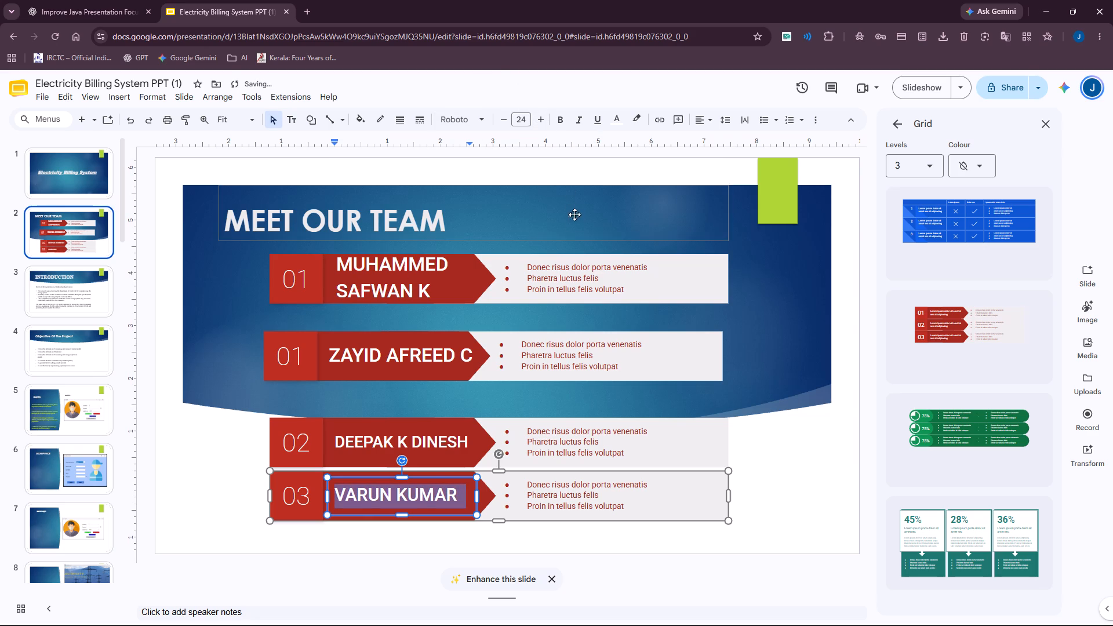
pyautogui.click(539, 282)
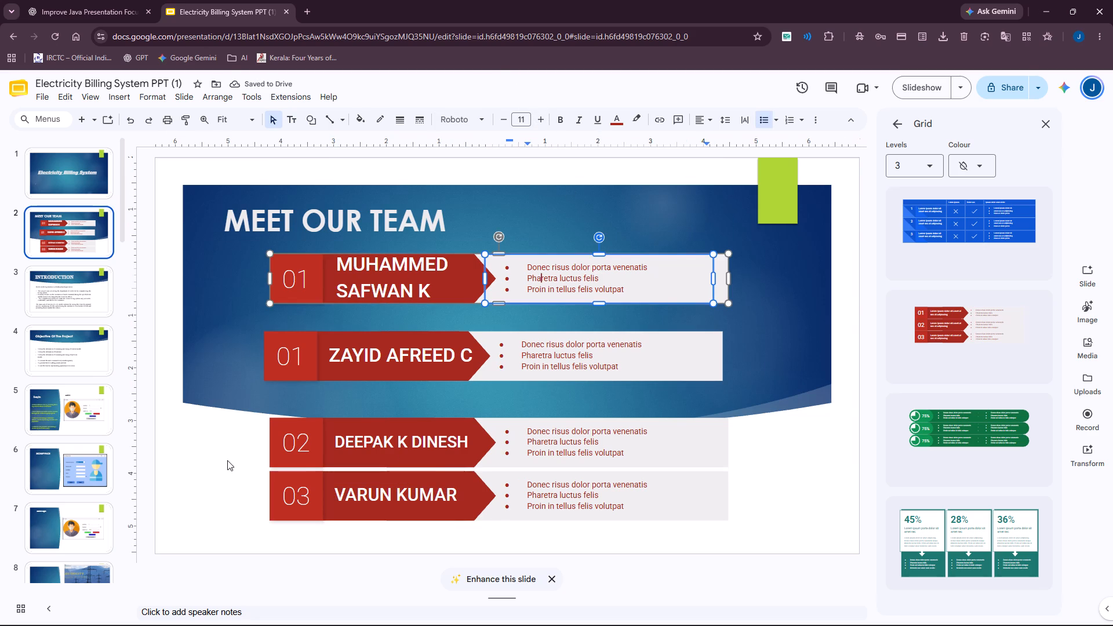
pyautogui.click(227, 460)
# Move the whole row 03 group straight down slightly to open a gap below row 02.
pyautogui.moveTo(324, 494); pyautogui.dragTo(324, 501)
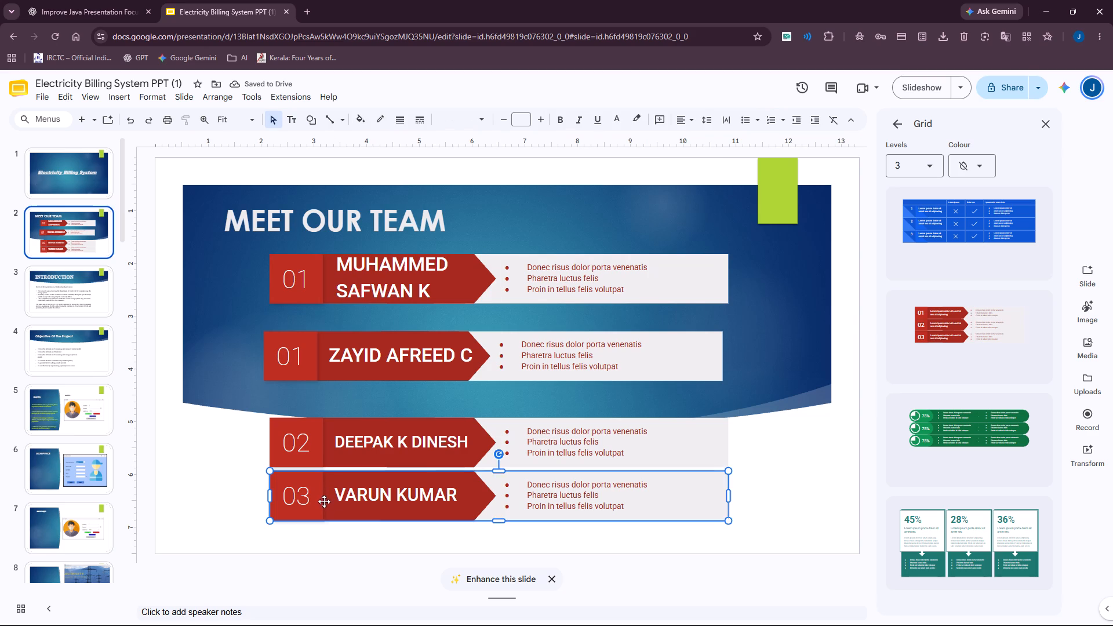
pyautogui.moveTo(324, 501); pyautogui.dragTo(324, 516)
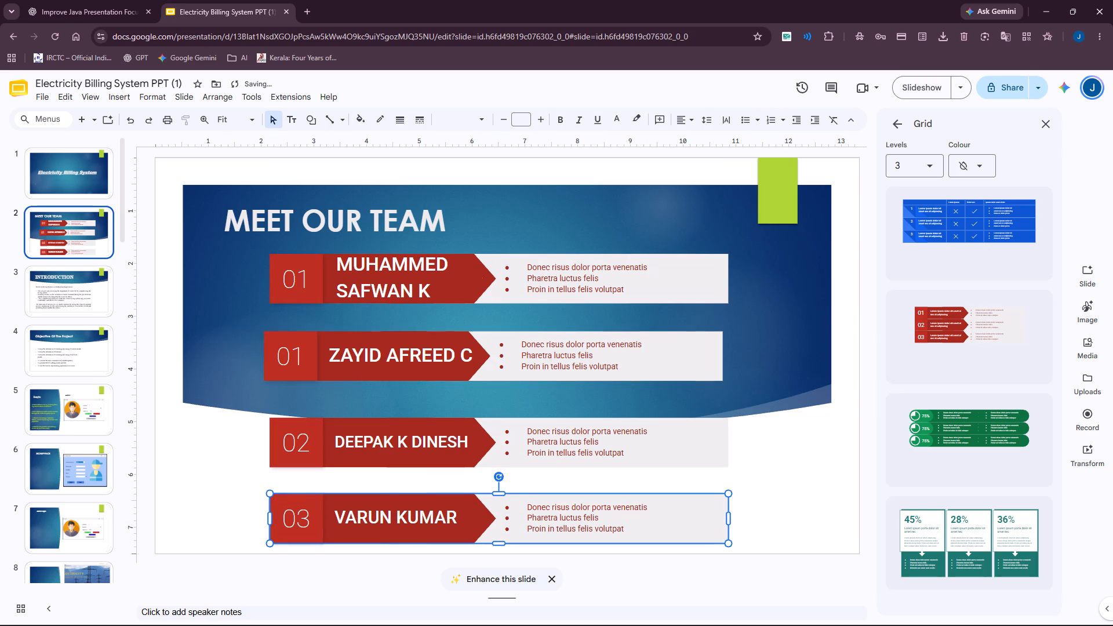
# Delete the three lines of placeholder bullet text in the topmost row.
pyautogui.tripleClick(567, 267)
pyautogui.click(531, 268)
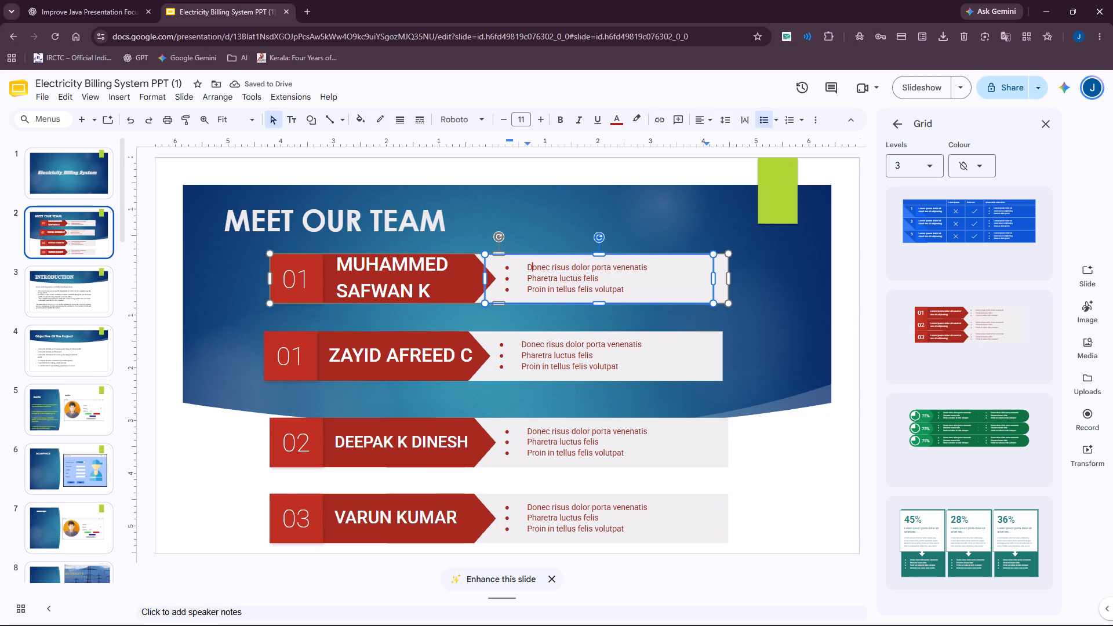
pyautogui.moveTo(526, 267); pyautogui.dragTo(651, 292)
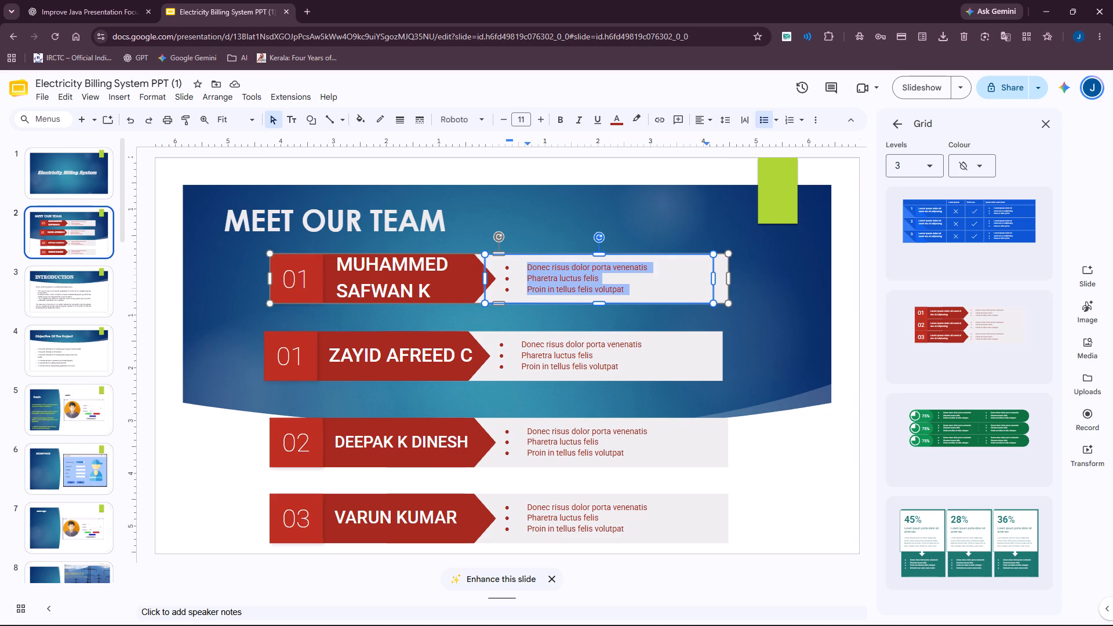
pyautogui.press('BackSpace')
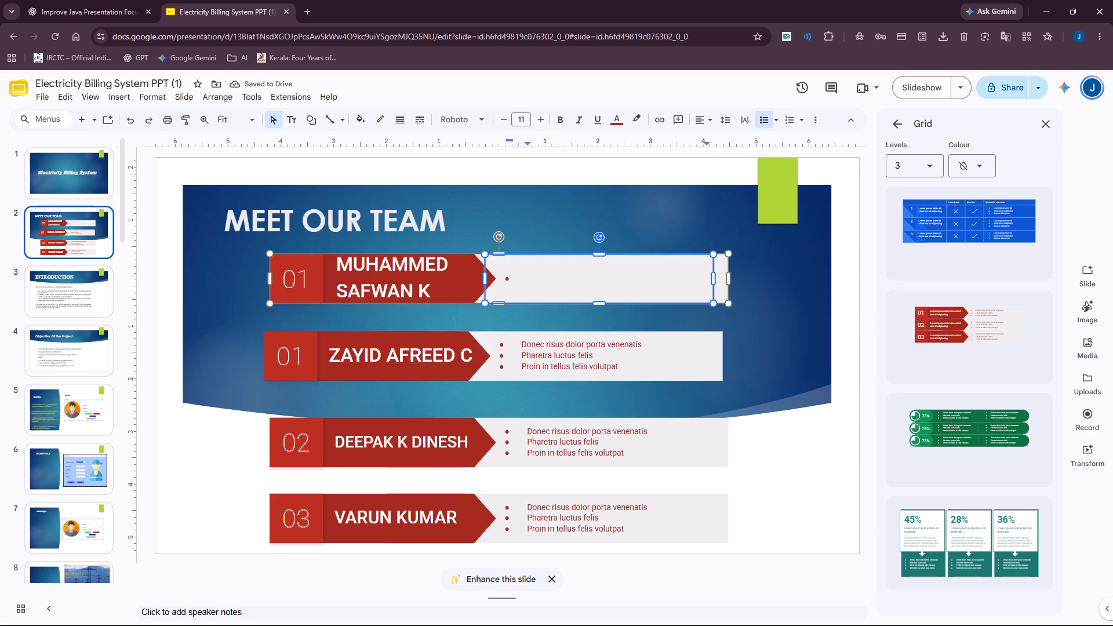
# Clear the number 01 from the red square of the topmost row.
pyautogui.click(294, 292)
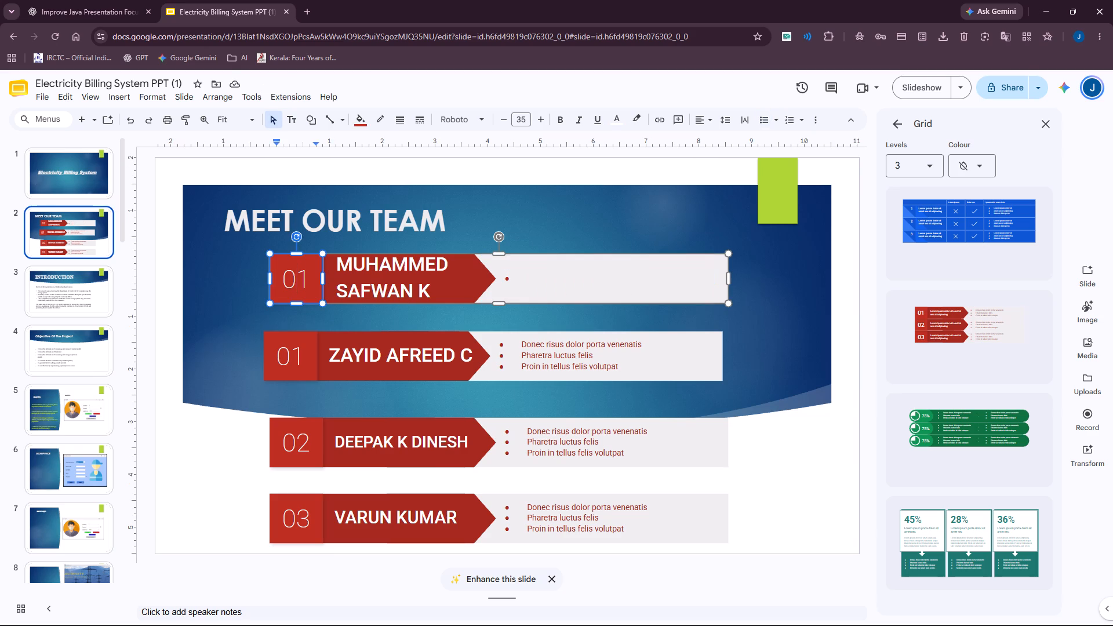
pyautogui.press('Delete')
pyautogui.press('Delete')
pyautogui.press('Delete')
pyautogui.click(256, 278)
pyautogui.click(295, 271)
pyautogui.press('Delete')
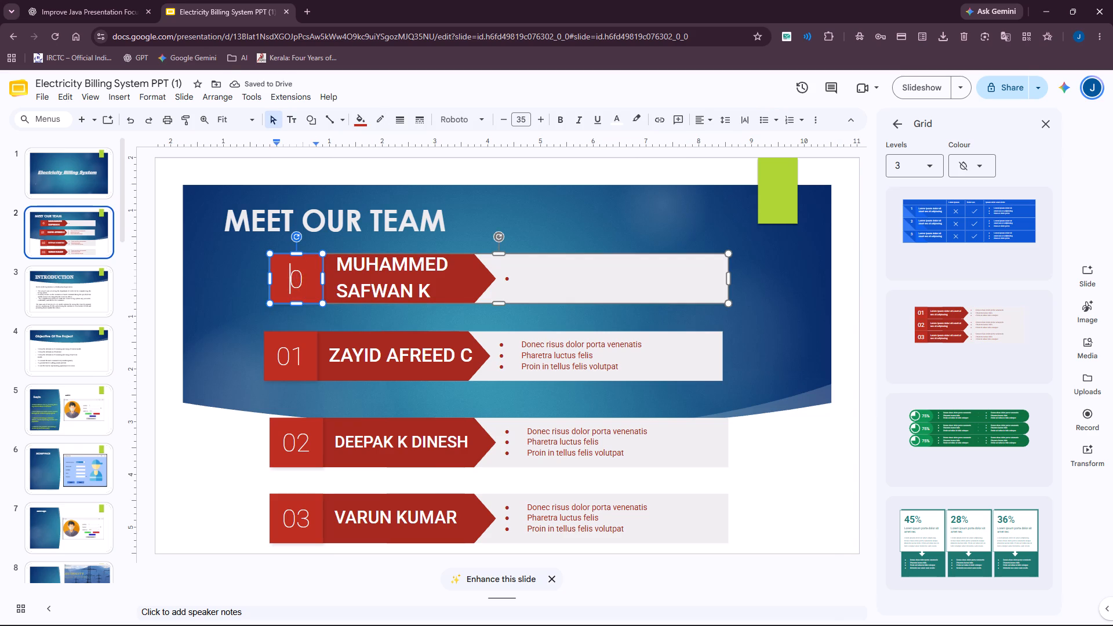
pyautogui.press('Delete')
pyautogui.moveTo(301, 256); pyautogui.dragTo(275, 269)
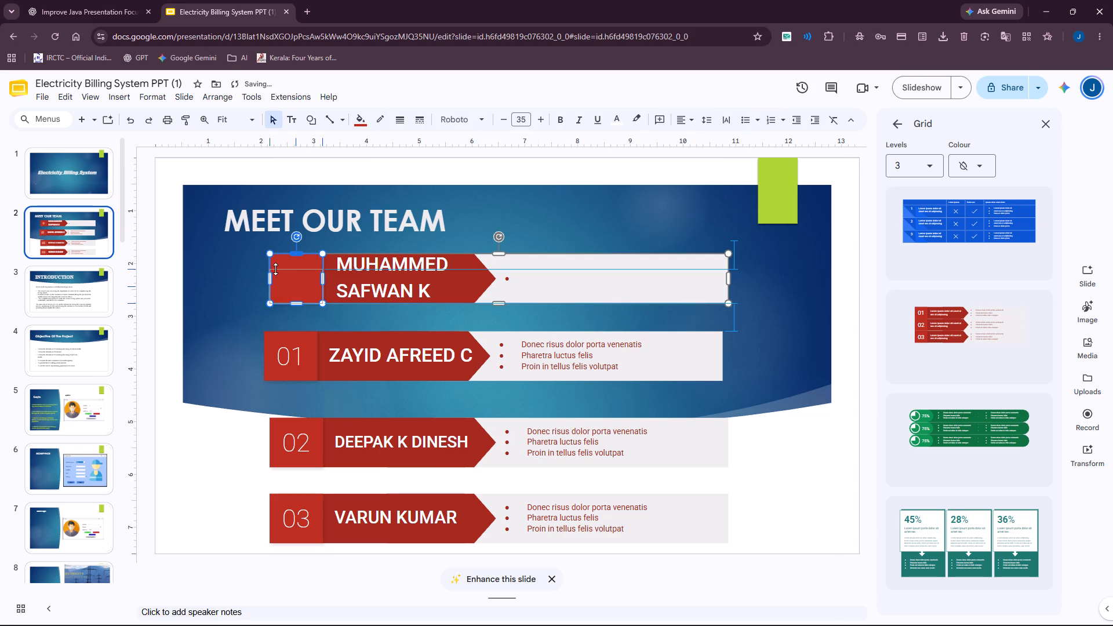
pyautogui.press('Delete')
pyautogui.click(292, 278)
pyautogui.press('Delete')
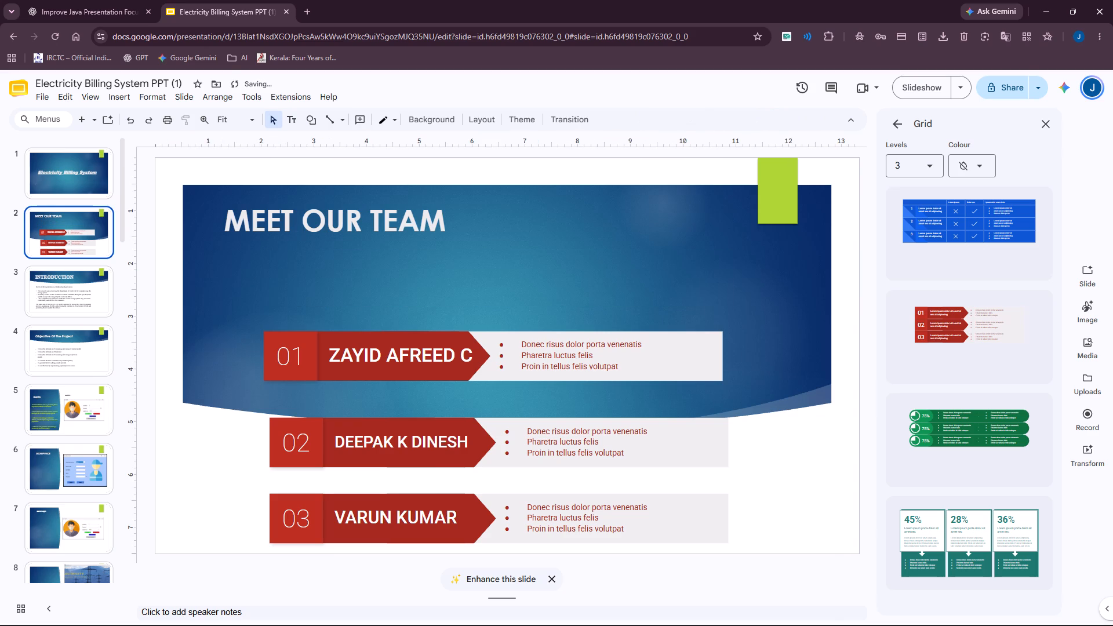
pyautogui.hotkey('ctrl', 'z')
# Pull the emptied red number square away from the topmost row's name arrow and delete it.
pyautogui.click(305, 261)
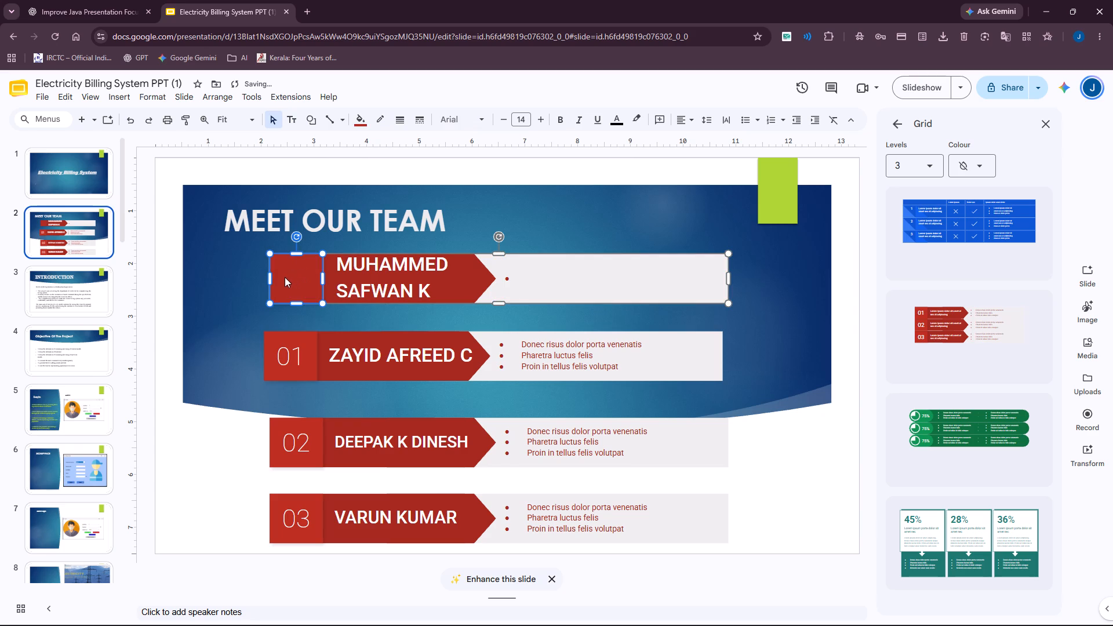
pyautogui.moveTo(284, 275); pyautogui.dragTo(261, 281)
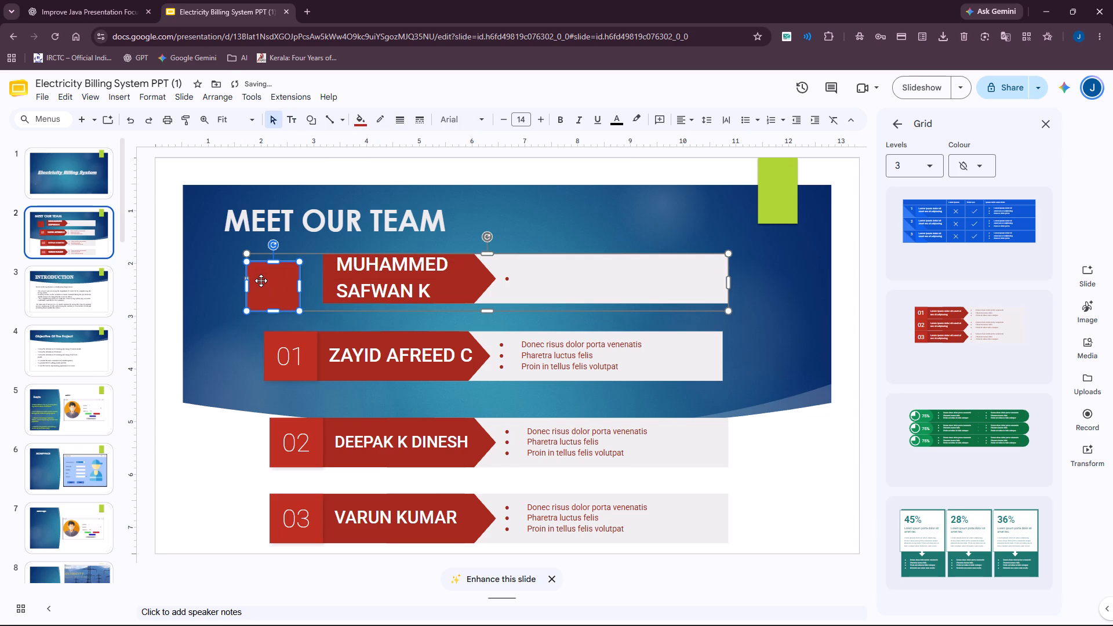
pyautogui.press('Delete')
# Clear the number 01 from the red square of the second row from the top.
pyautogui.click(278, 364)
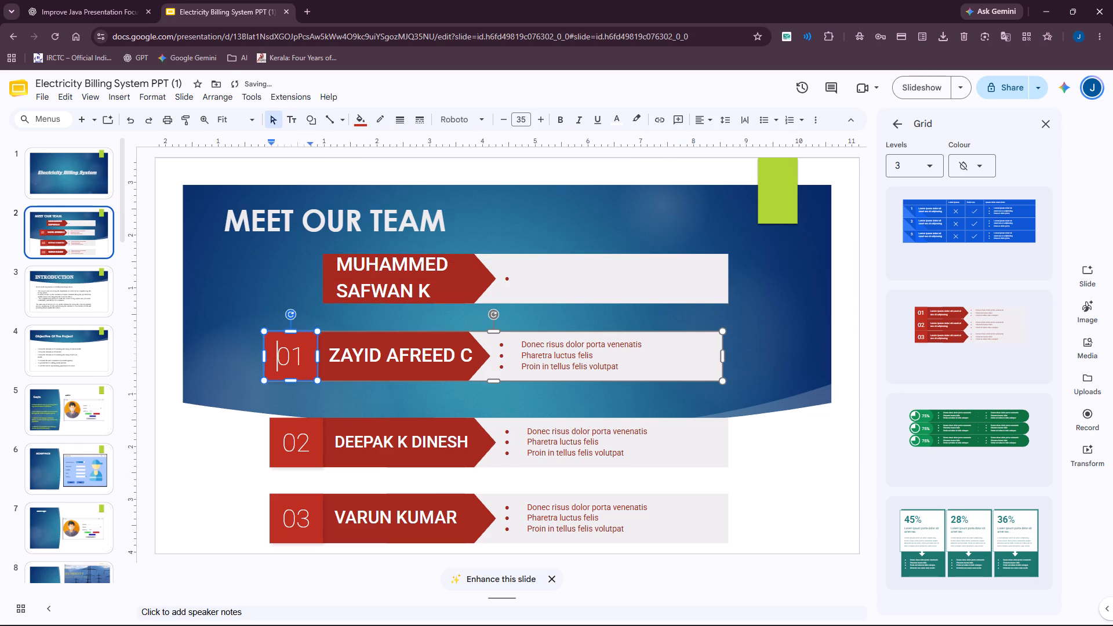
pyautogui.press('Delete')
pyautogui.press('Delete')
pyautogui.press('Delete')
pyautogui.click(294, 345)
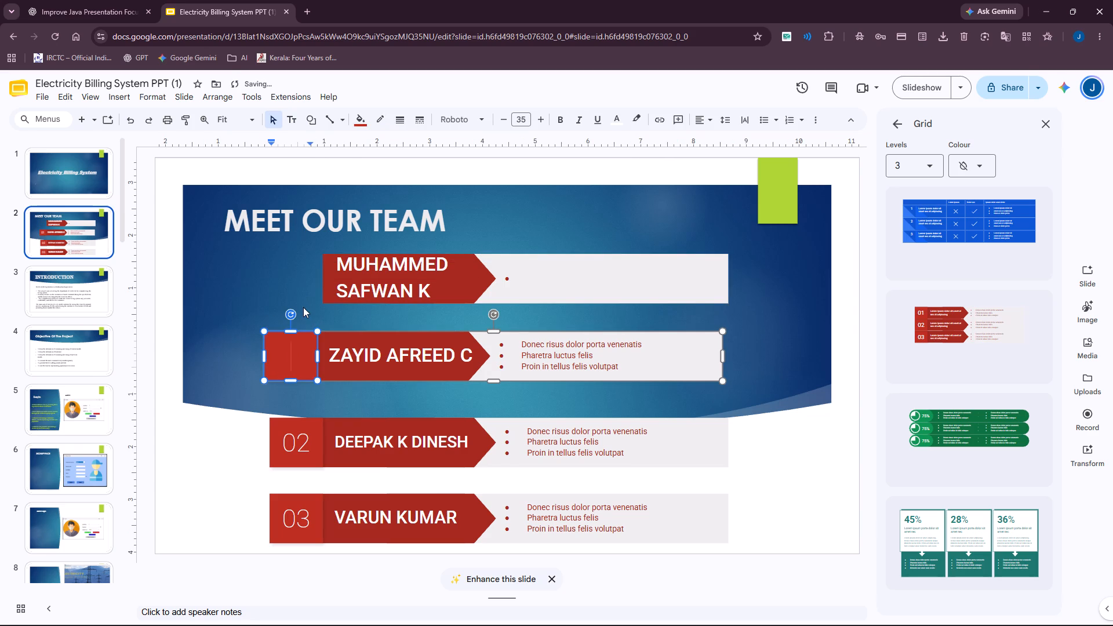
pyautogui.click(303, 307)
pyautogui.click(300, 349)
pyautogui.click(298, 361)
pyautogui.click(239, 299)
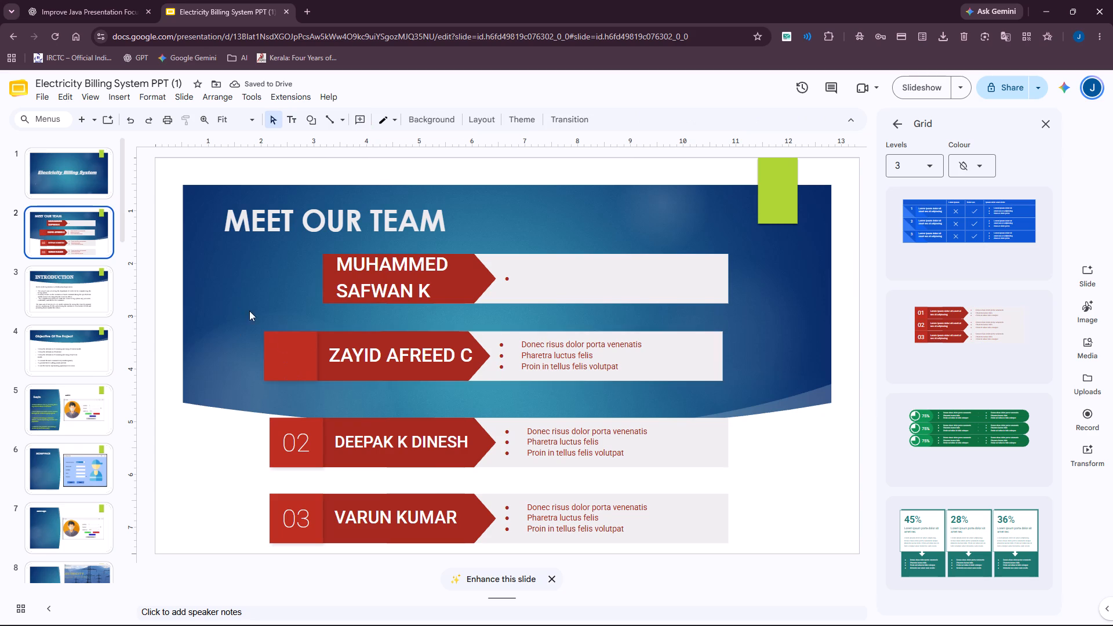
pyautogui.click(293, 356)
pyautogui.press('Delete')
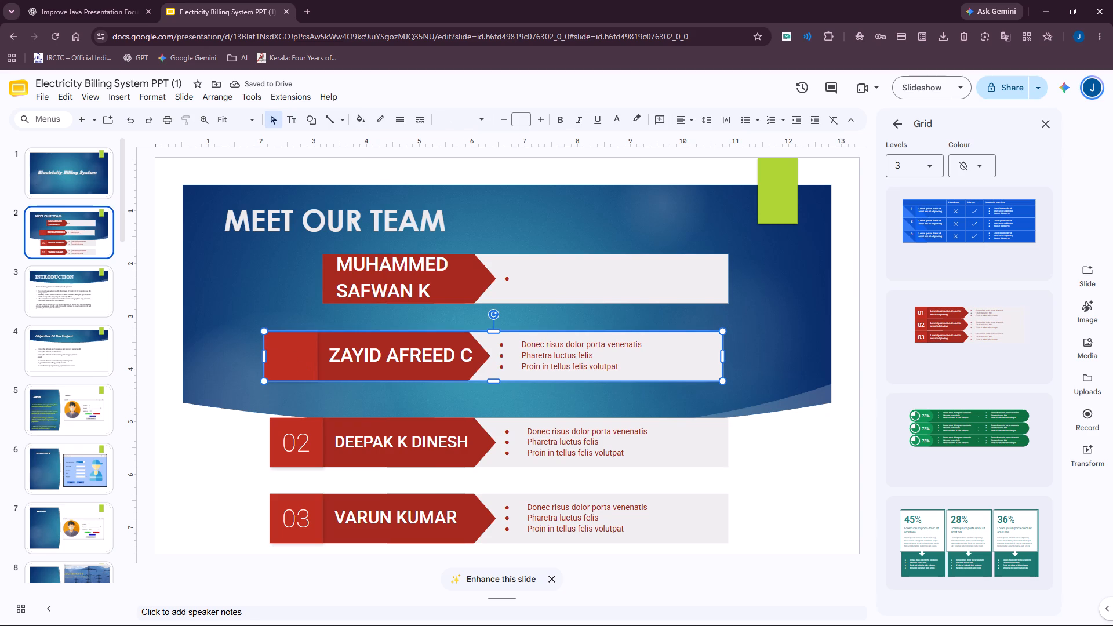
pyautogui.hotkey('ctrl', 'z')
# Delete the emptied red number square from the second row from the top.
pyautogui.click(291, 372)
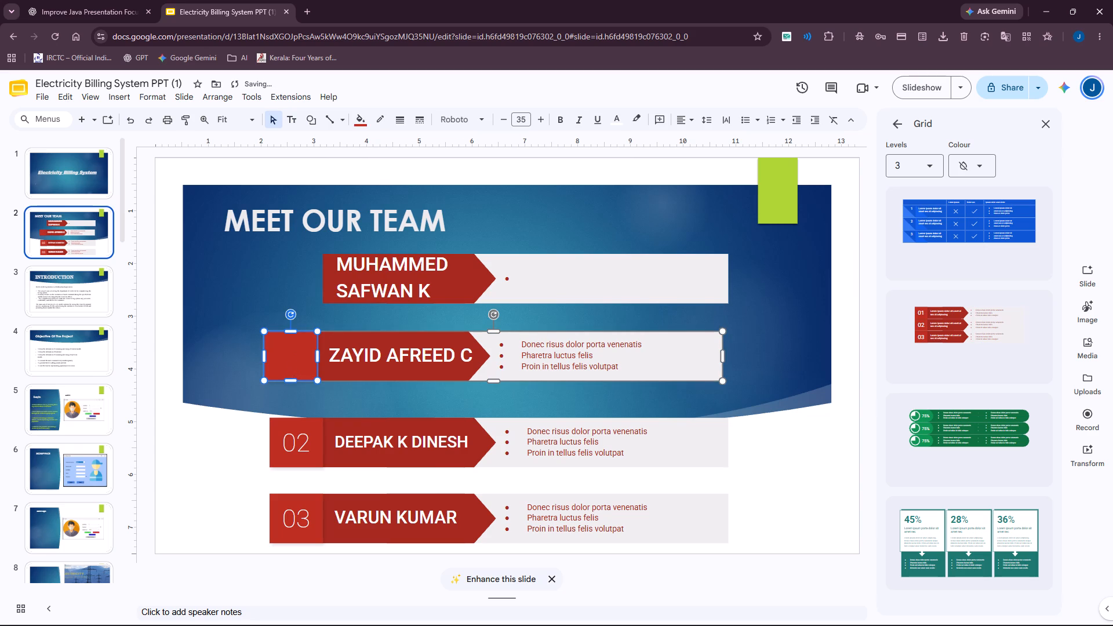
pyautogui.press('Delete')
pyautogui.click(289, 351)
pyautogui.click(289, 351)
pyautogui.press('Delete')
# Clear the number 02 from the red square of the third row from the top.
pyautogui.click(292, 436)
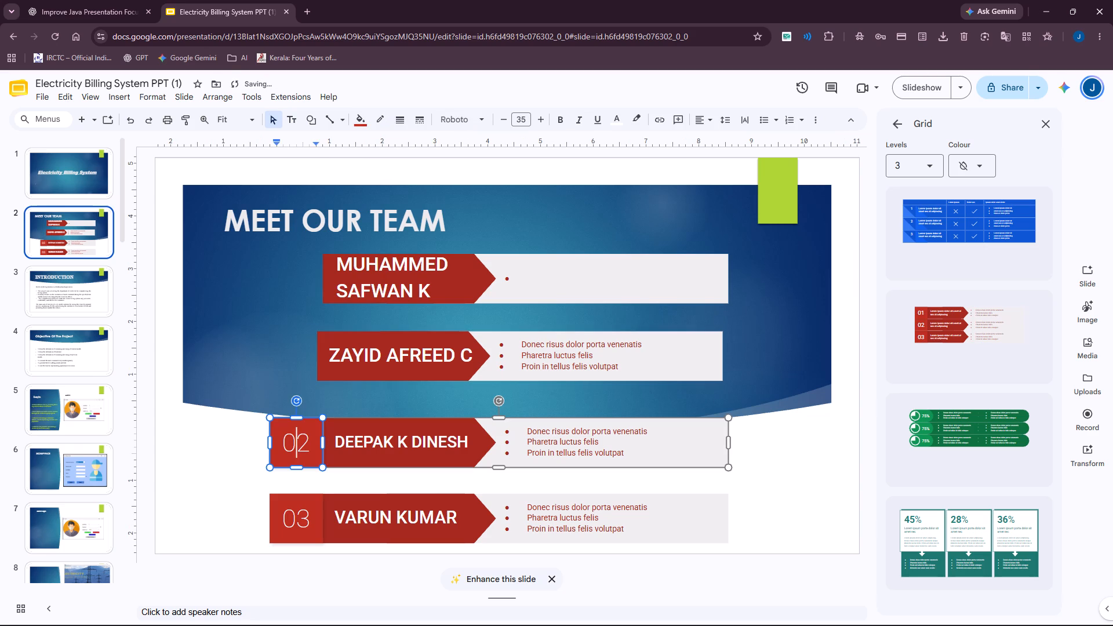
pyautogui.press('Delete')
pyautogui.press('Delete')
pyautogui.click(307, 438)
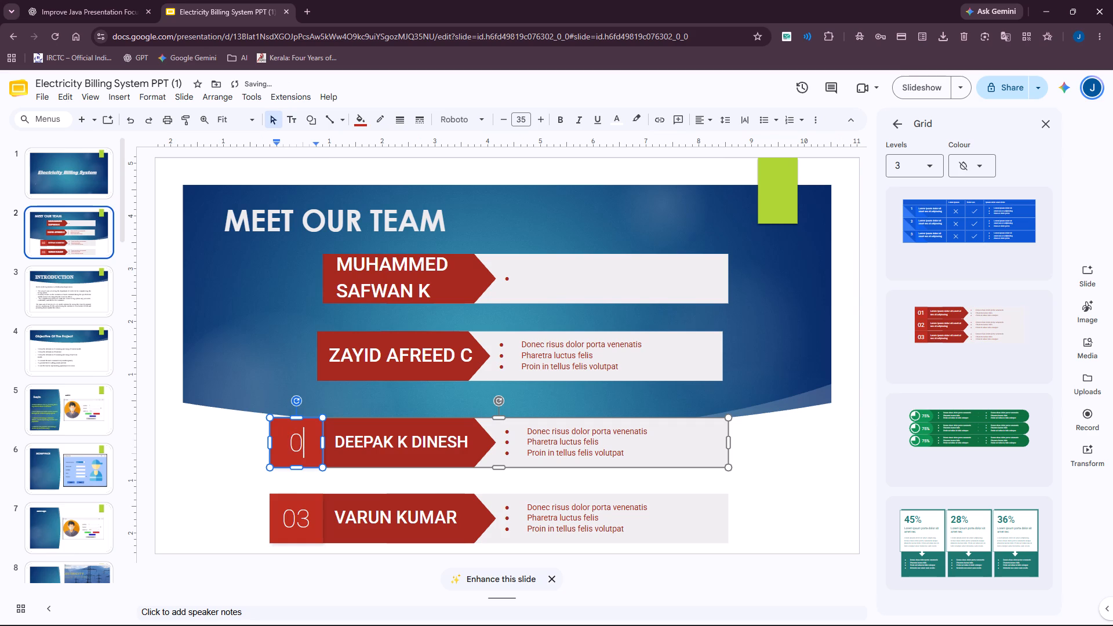
pyautogui.click(247, 363)
pyautogui.click(304, 448)
pyautogui.press('Delete')
pyautogui.press('Delete')
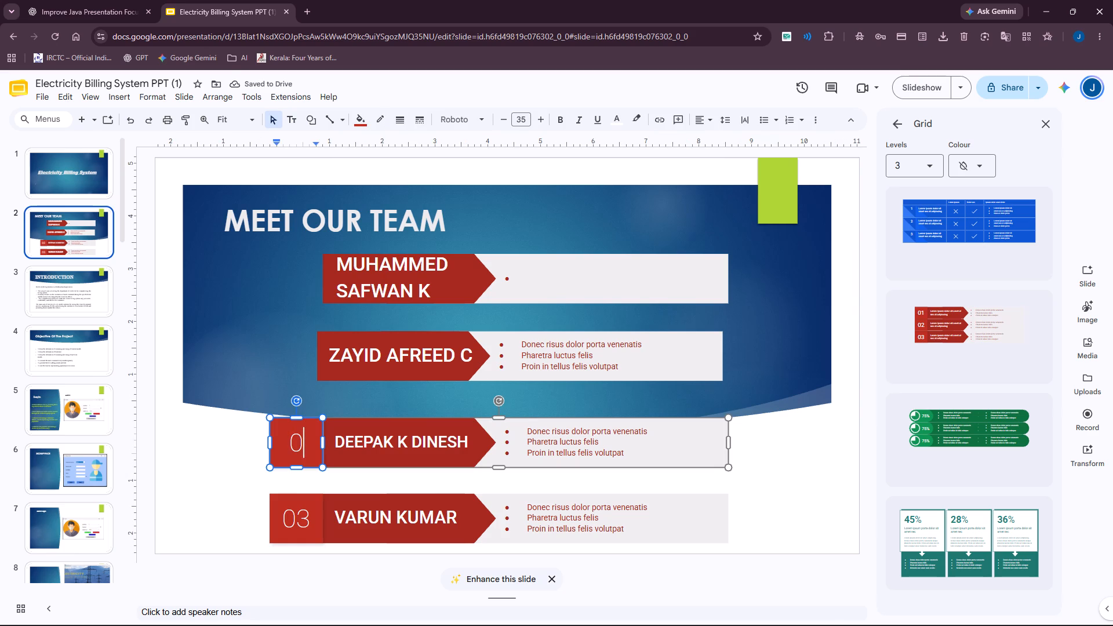
pyautogui.press('Delete')
pyautogui.click(208, 400)
pyautogui.click(275, 447)
pyautogui.click(305, 445)
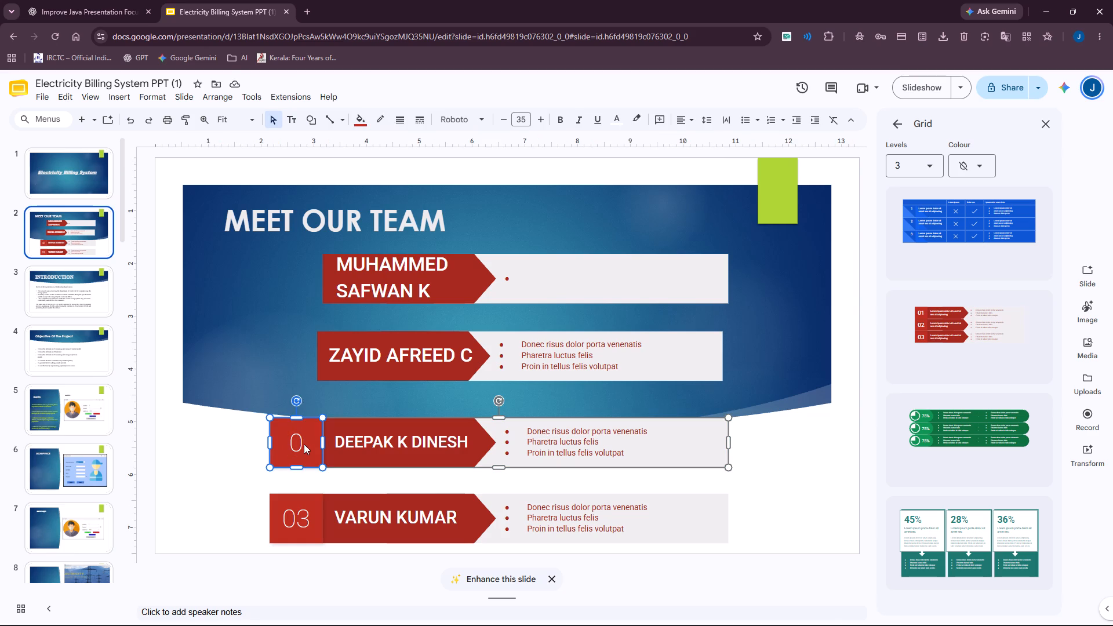
pyautogui.press('Delete')
# Pull the emptied red number square away from the third row's name arrow and delete it.
pyautogui.click(296, 439)
pyautogui.click(296, 439)
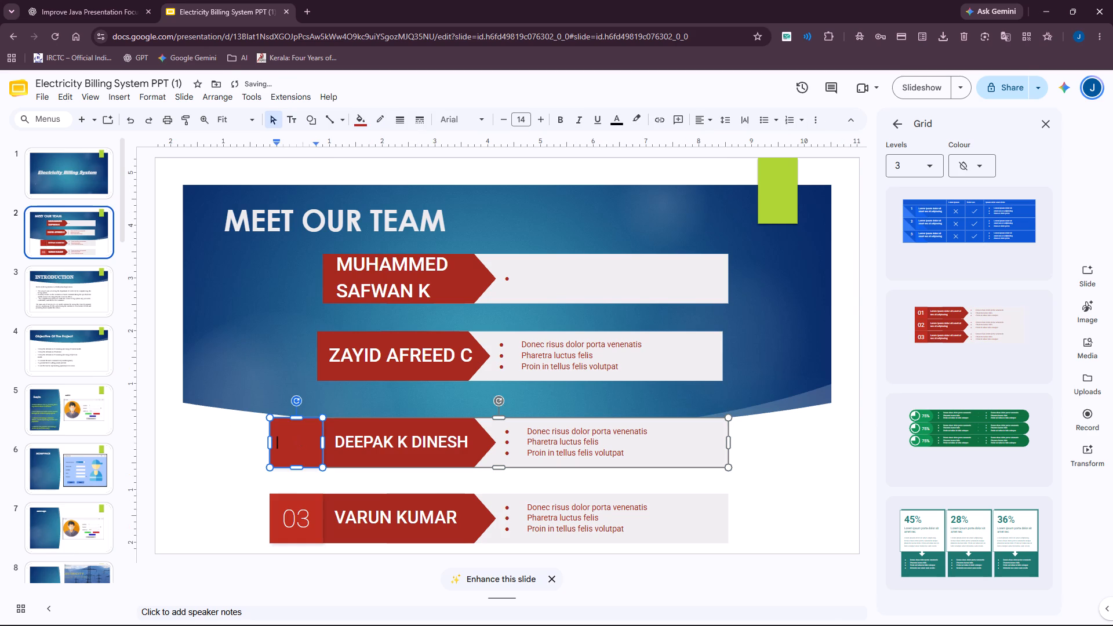
pyautogui.press('Delete')
pyautogui.click(296, 439)
pyautogui.press('Delete')
pyautogui.press('Delete')
pyautogui.press('Delete')
pyautogui.press('Delete')
pyautogui.press('Delete')
pyautogui.press('Delete')
pyautogui.press('Delete')
pyautogui.moveTo(296, 439); pyautogui.dragTo(283, 441)
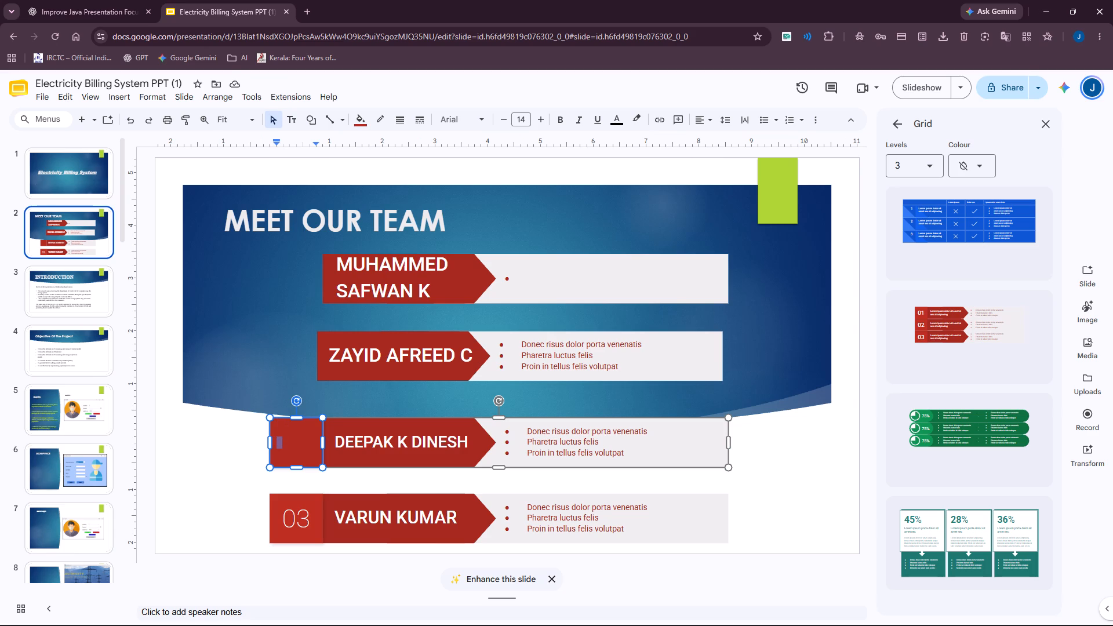
pyautogui.moveTo(275, 421); pyautogui.dragTo(238, 427)
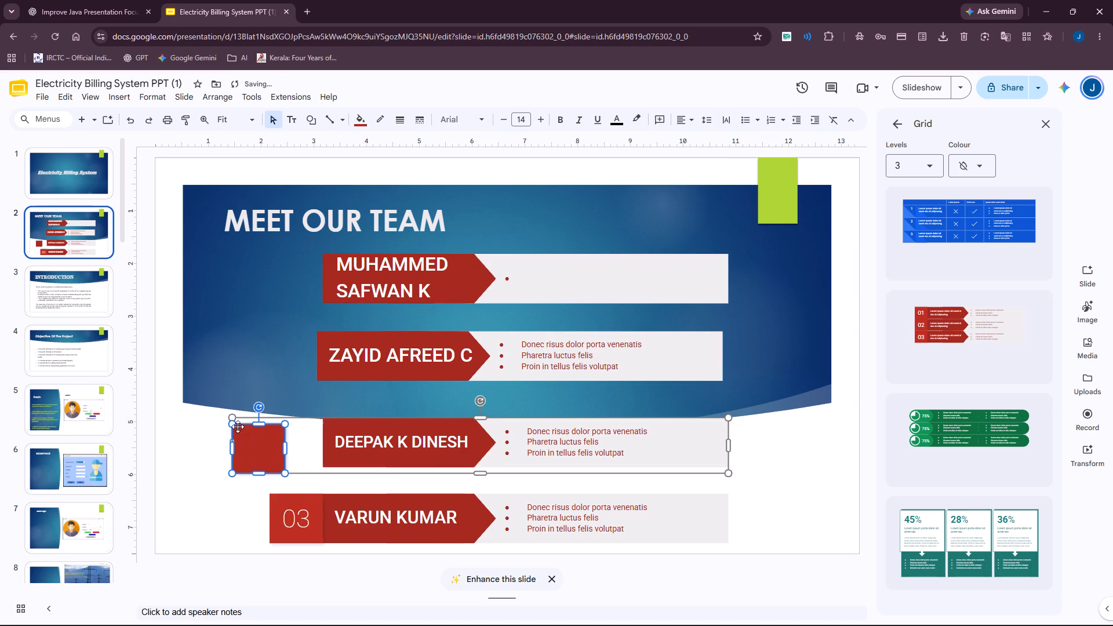
pyautogui.press('Delete')
# Clear the number 03 from the red square of the bottom row.
pyautogui.click(293, 509)
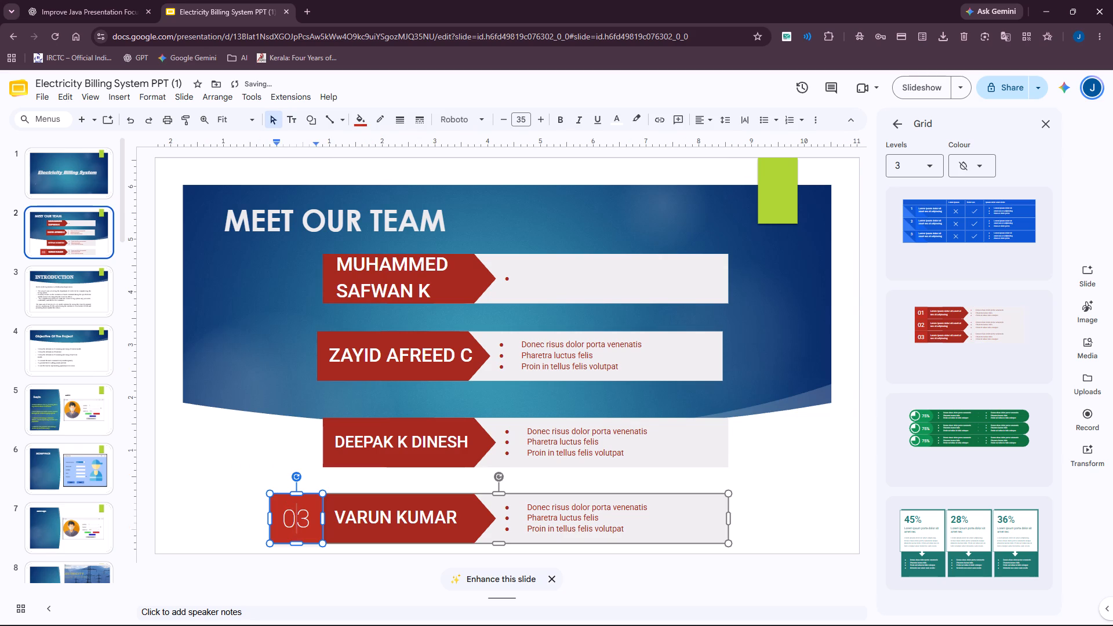
pyautogui.click(279, 504)
pyautogui.click(277, 497)
pyautogui.press('Delete')
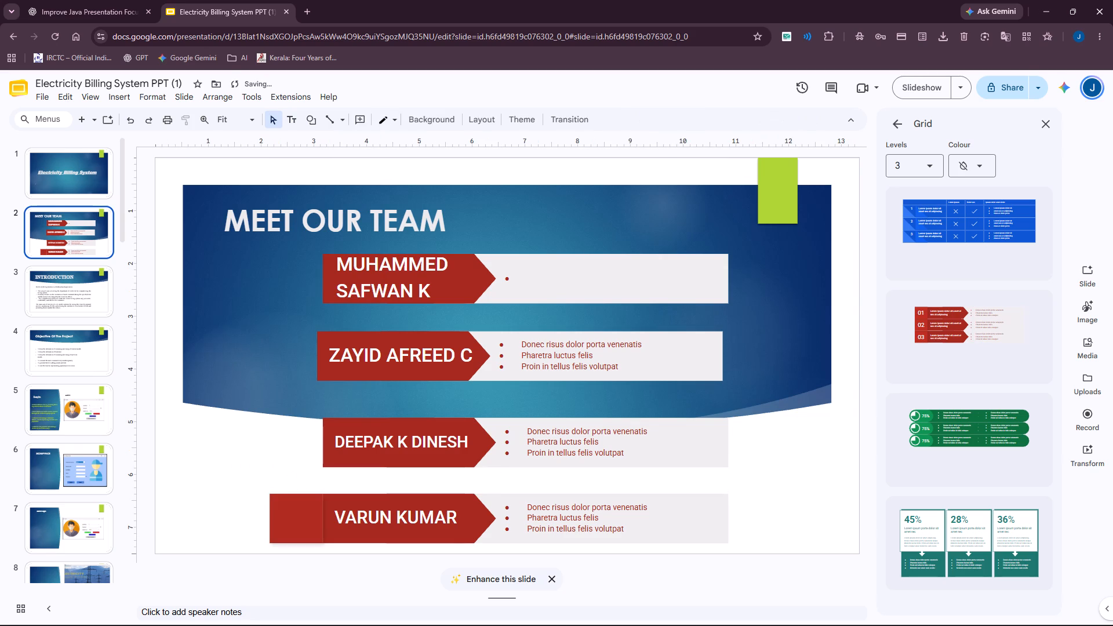
# Pull the emptied red number square away from the bottom row's name arrow and delete it.
pyautogui.click(283, 507)
pyautogui.click(283, 507)
pyautogui.press('Delete')
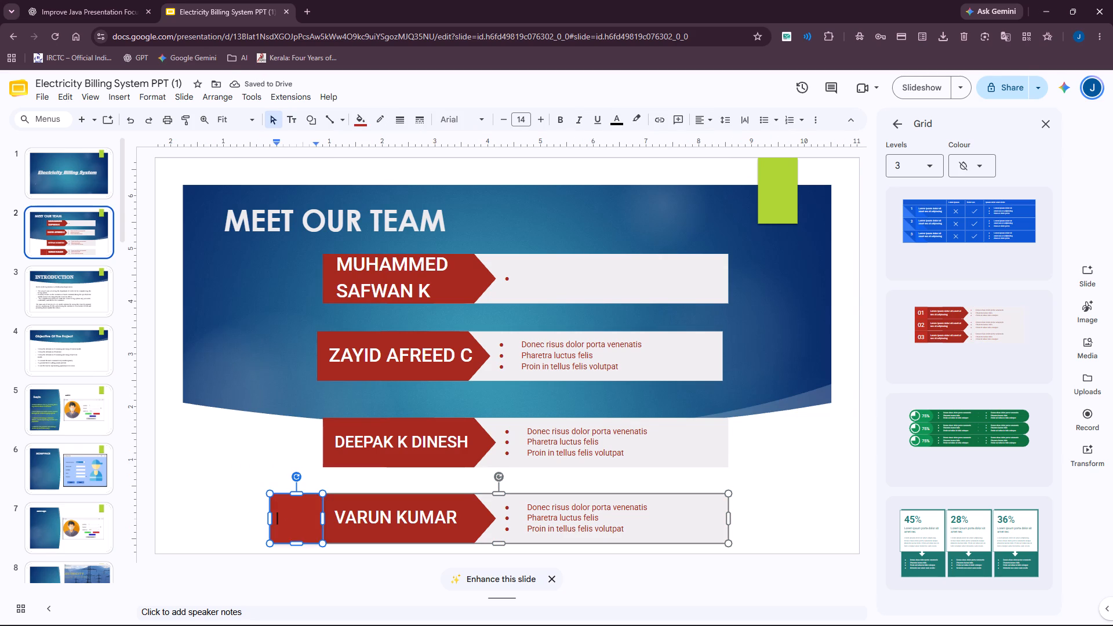
pyautogui.press('Delete')
pyautogui.doubleClick(290, 507)
pyautogui.moveTo(275, 497); pyautogui.dragTo(246, 498)
pyautogui.press('Delete')
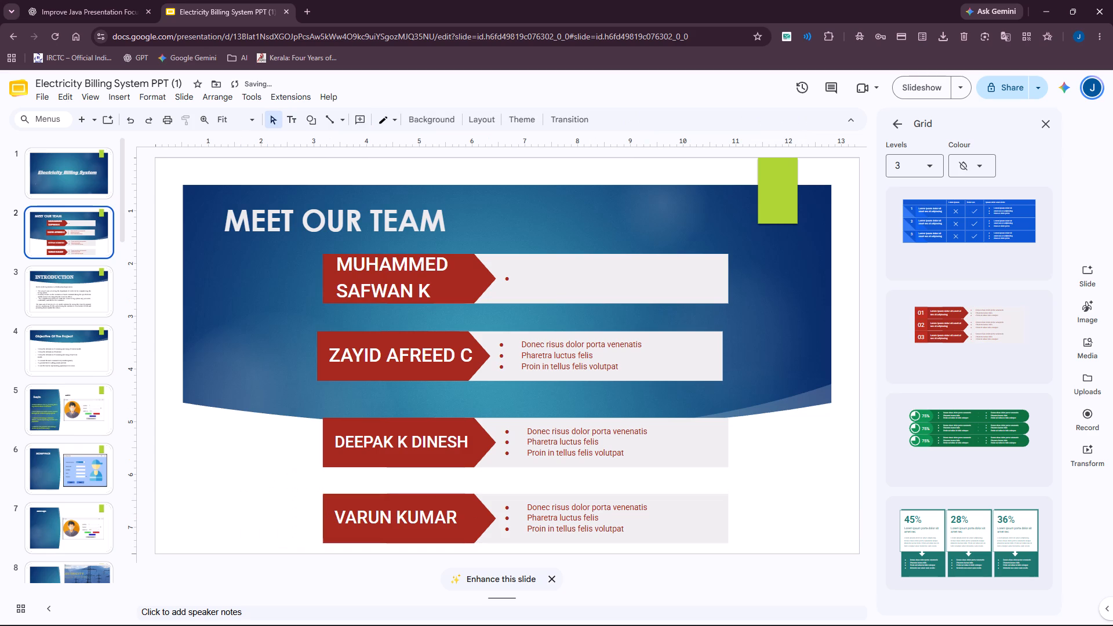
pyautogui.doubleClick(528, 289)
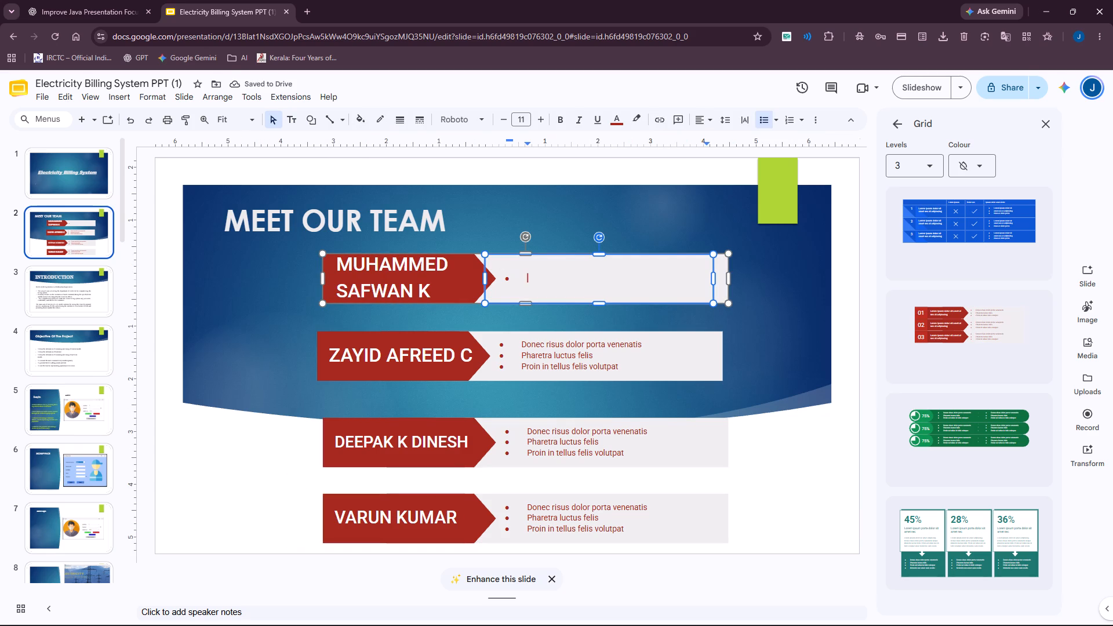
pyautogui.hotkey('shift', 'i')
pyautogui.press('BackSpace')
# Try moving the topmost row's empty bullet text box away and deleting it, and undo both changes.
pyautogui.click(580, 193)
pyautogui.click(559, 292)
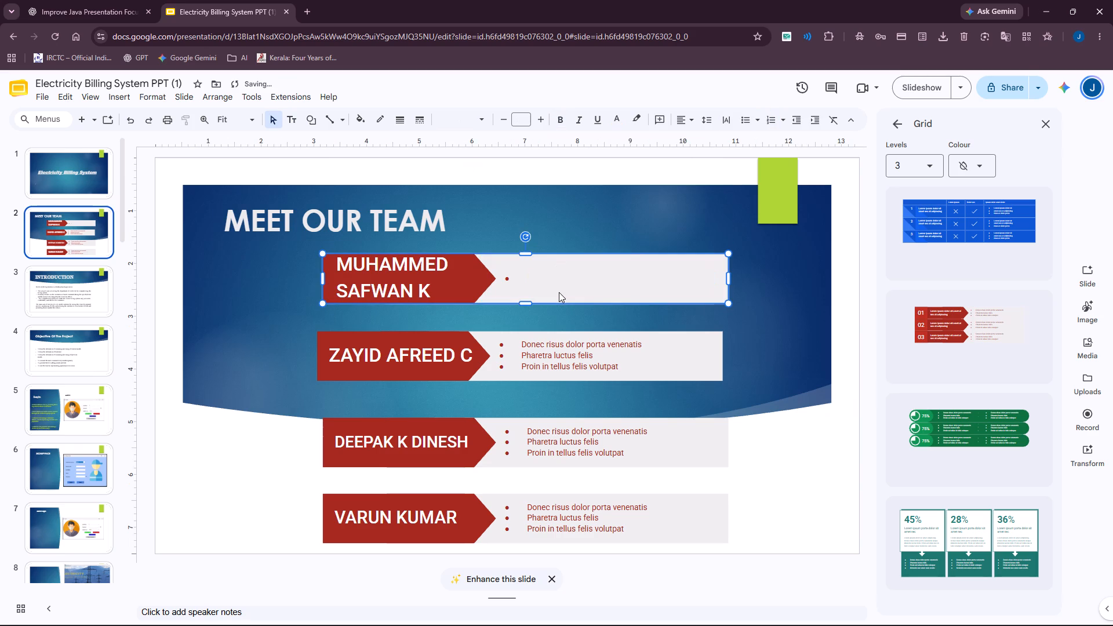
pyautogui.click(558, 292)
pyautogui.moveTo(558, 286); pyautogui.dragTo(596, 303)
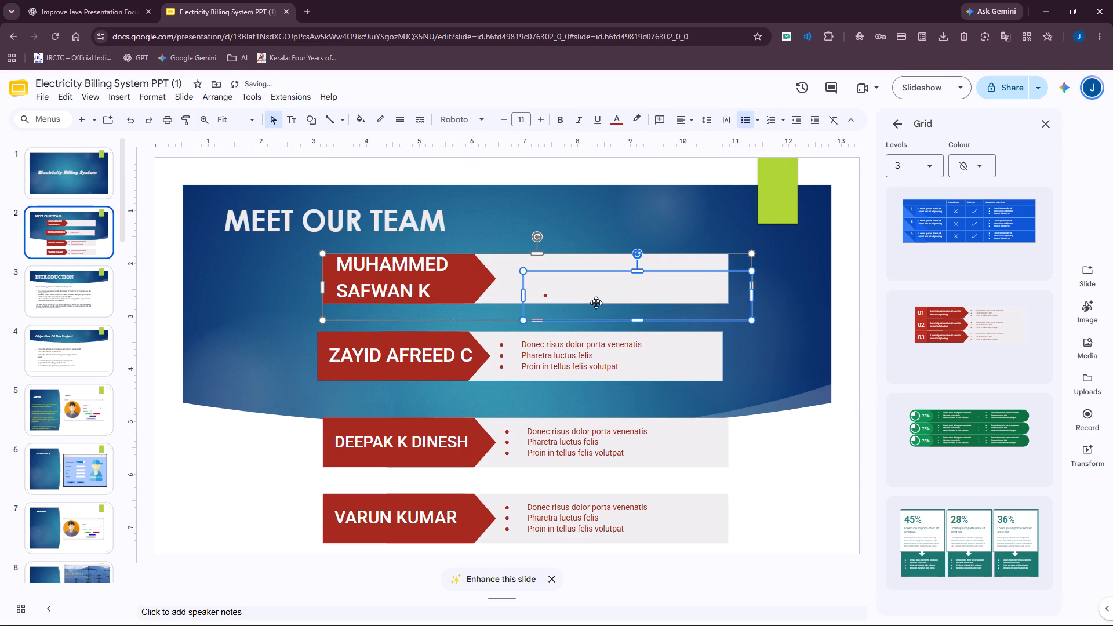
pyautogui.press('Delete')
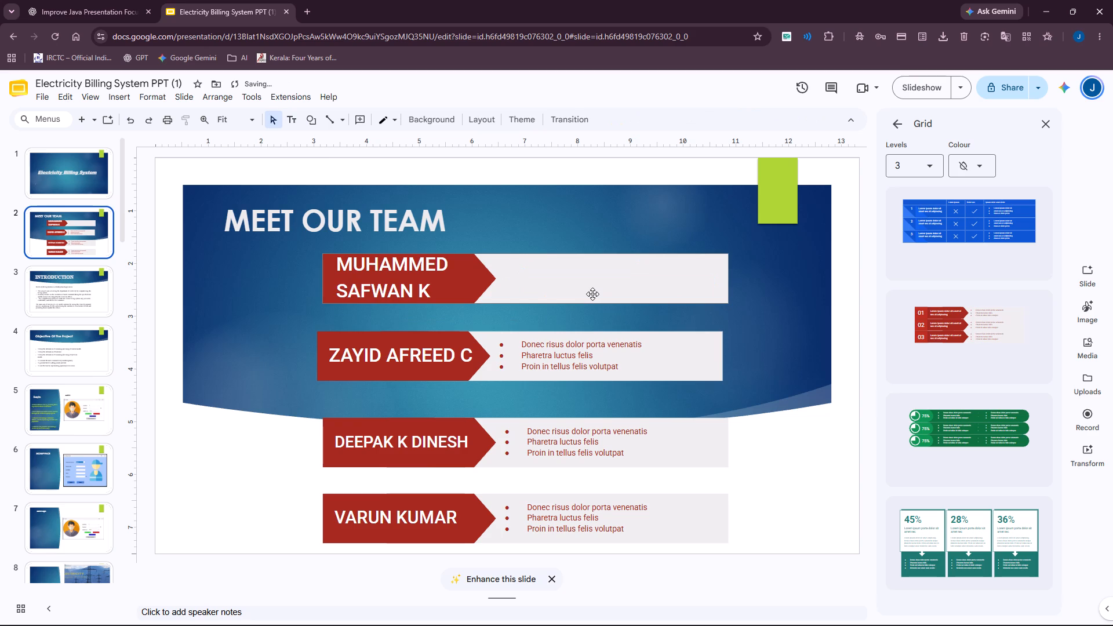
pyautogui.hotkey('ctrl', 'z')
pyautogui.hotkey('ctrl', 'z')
# Enter INTRODUCTION & CONCLUSION as the bullet text of the topmost row.
pyautogui.doubleClick(556, 281)
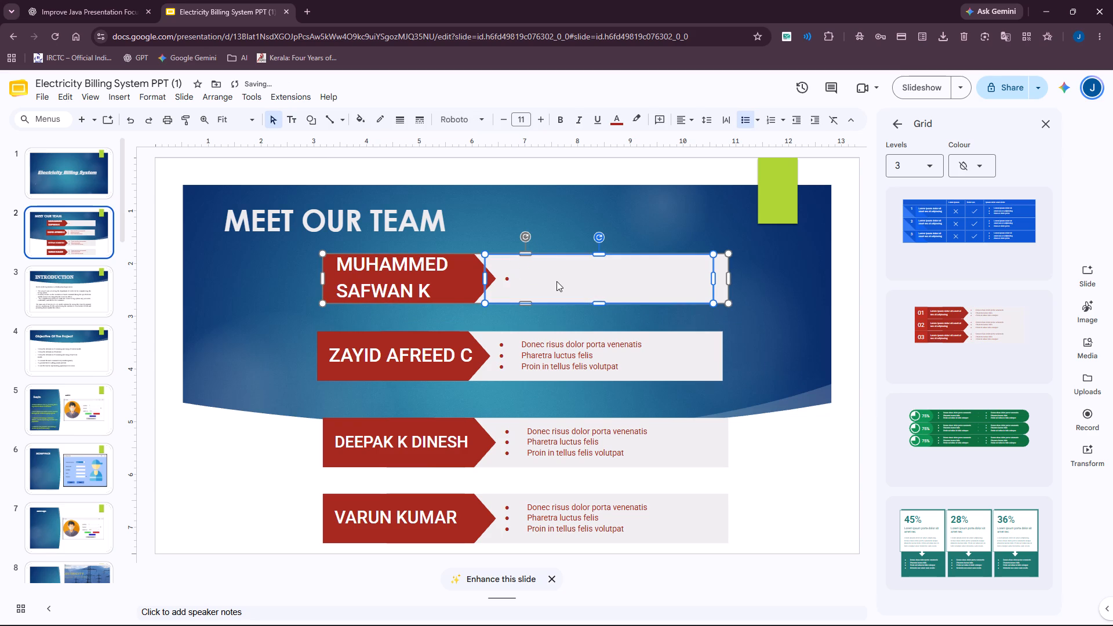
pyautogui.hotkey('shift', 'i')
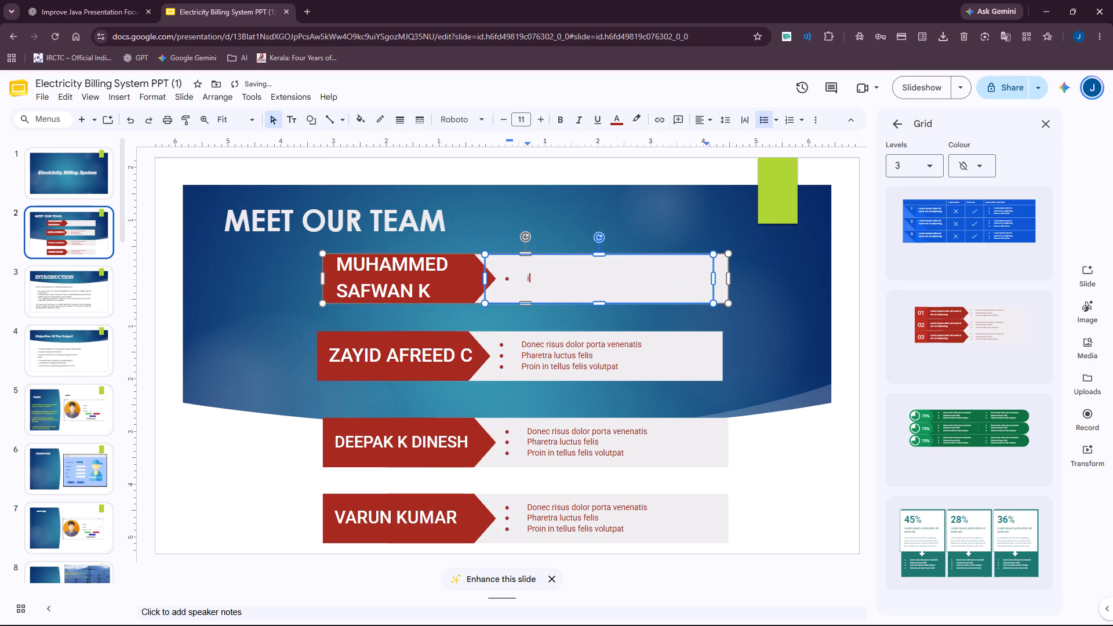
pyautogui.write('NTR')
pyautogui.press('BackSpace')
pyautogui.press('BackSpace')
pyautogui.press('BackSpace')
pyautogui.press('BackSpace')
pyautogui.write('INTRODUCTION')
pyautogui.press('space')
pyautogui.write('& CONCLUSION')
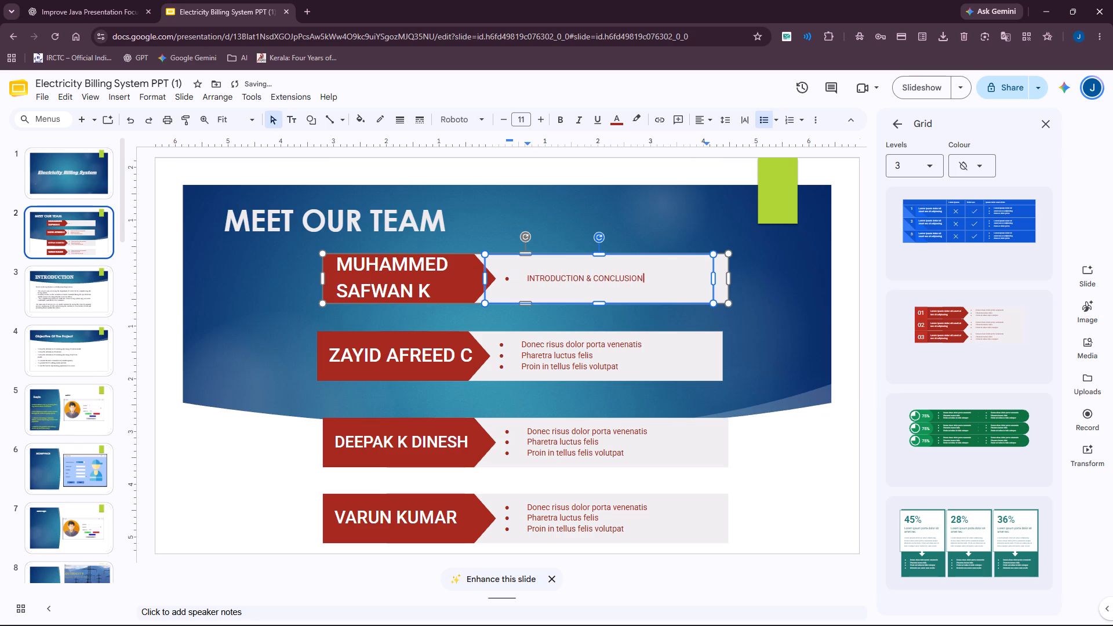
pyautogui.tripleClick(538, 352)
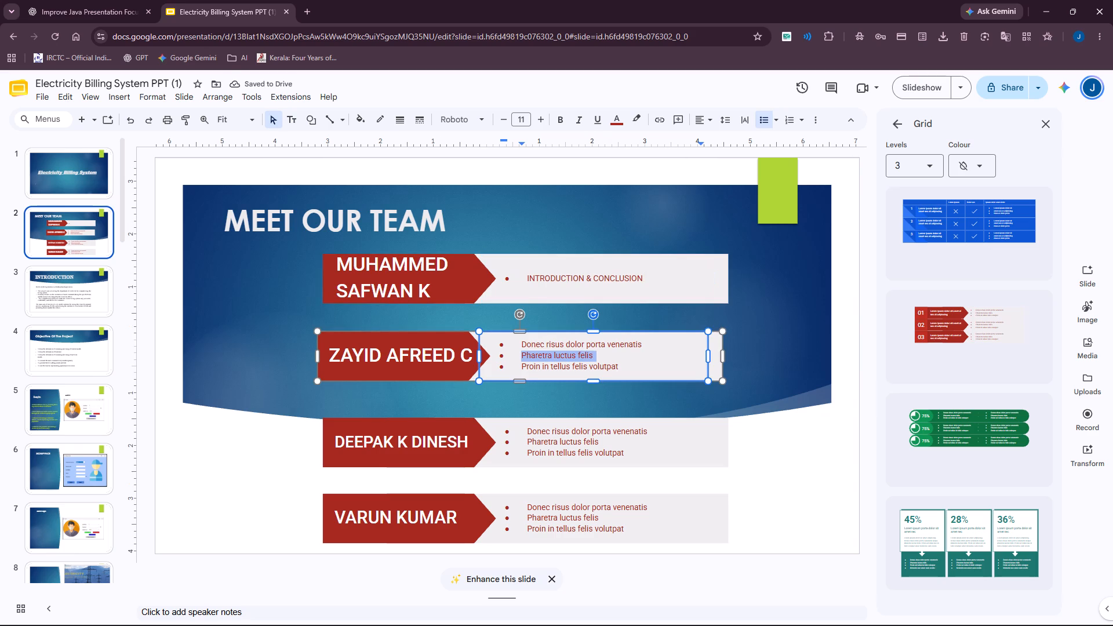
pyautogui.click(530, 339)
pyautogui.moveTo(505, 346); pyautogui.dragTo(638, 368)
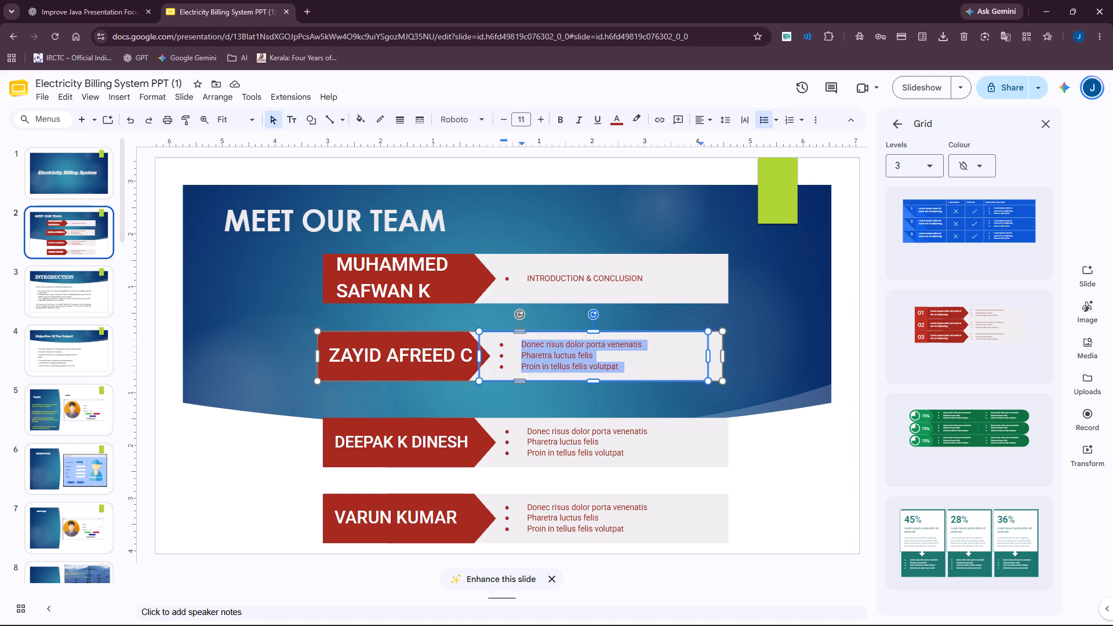
# Add a second bullet reading BILLING below INTRODUCTION & CONCLUSION in the topmost row.
pyautogui.doubleClick(657, 277)
pyautogui.click(650, 282)
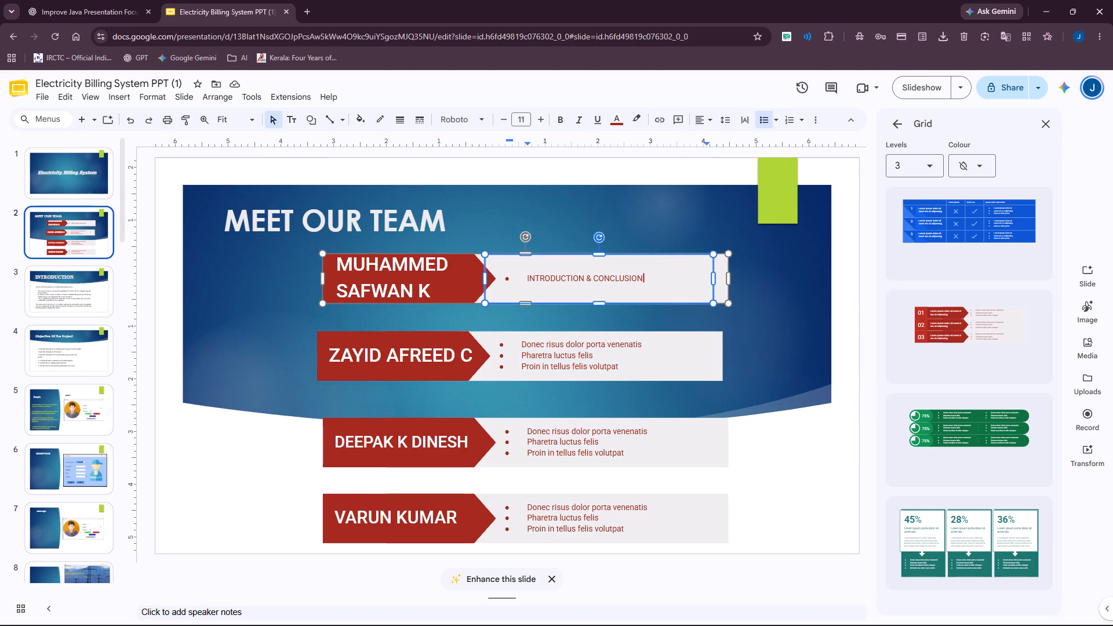
pyautogui.press('Return')
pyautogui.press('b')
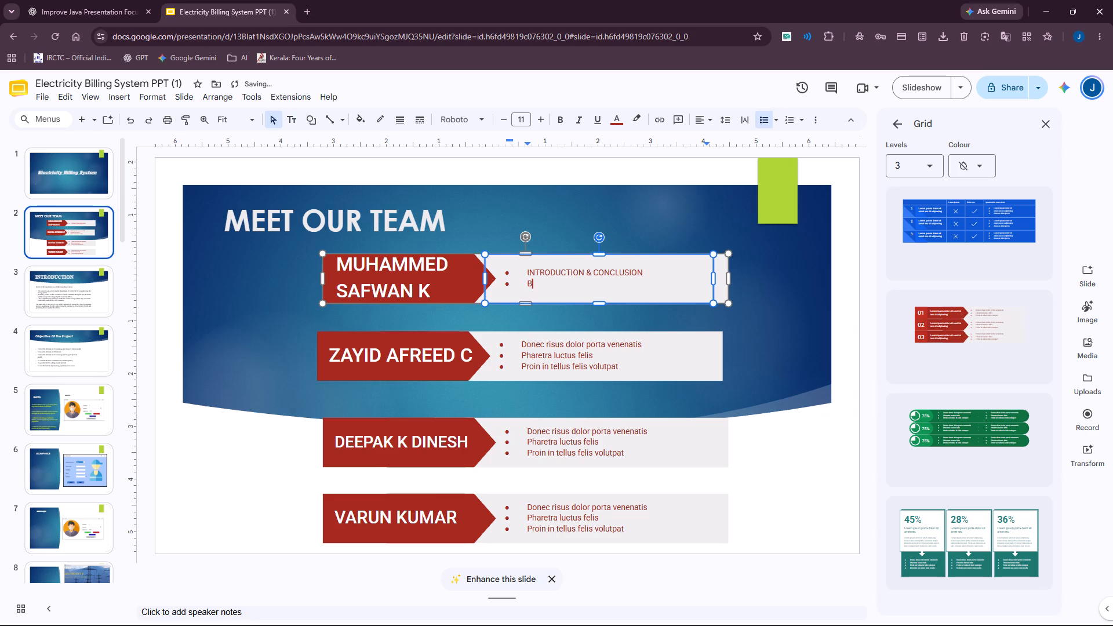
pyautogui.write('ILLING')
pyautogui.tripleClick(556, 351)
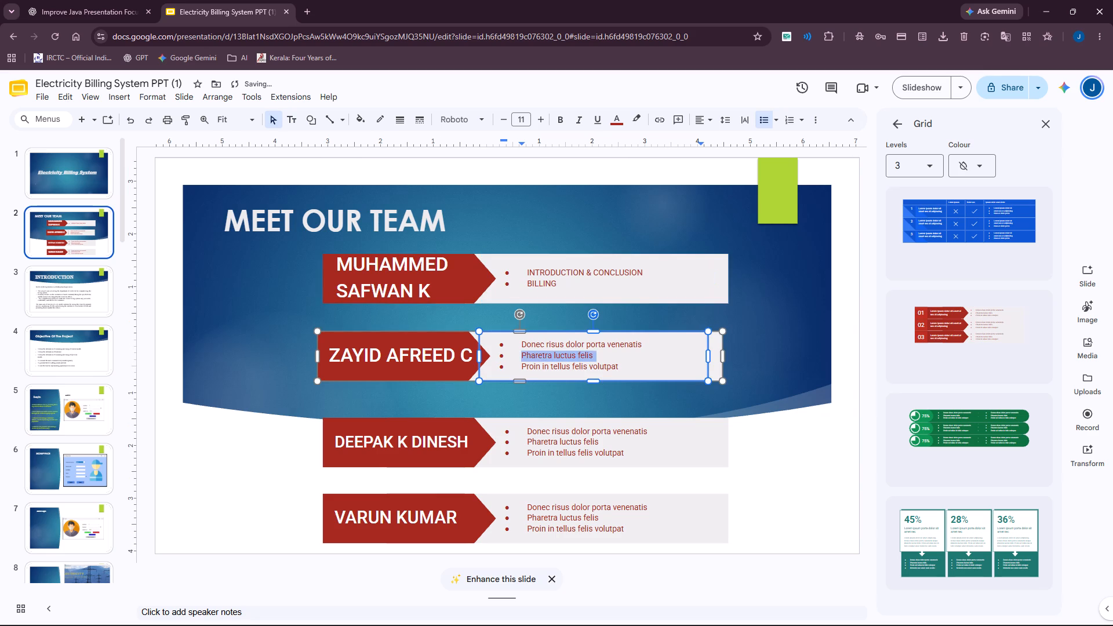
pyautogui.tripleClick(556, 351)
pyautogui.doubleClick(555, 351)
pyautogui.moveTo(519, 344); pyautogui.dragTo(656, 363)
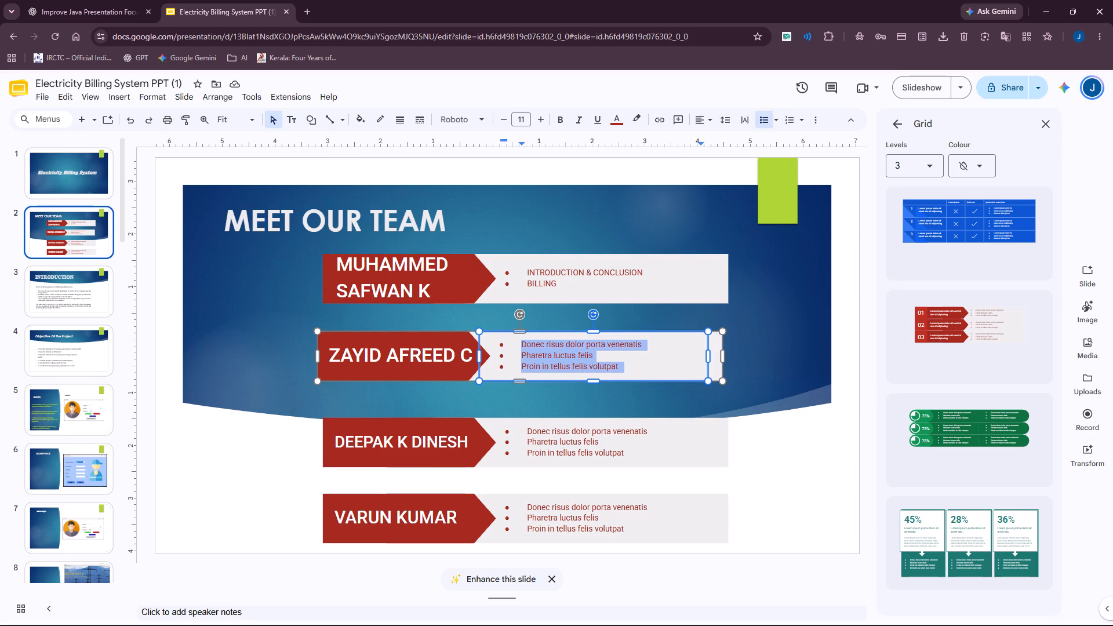
# Extend the second bullet of the topmost row to read BILLING & PAYMENT.
pyautogui.click(608, 288)
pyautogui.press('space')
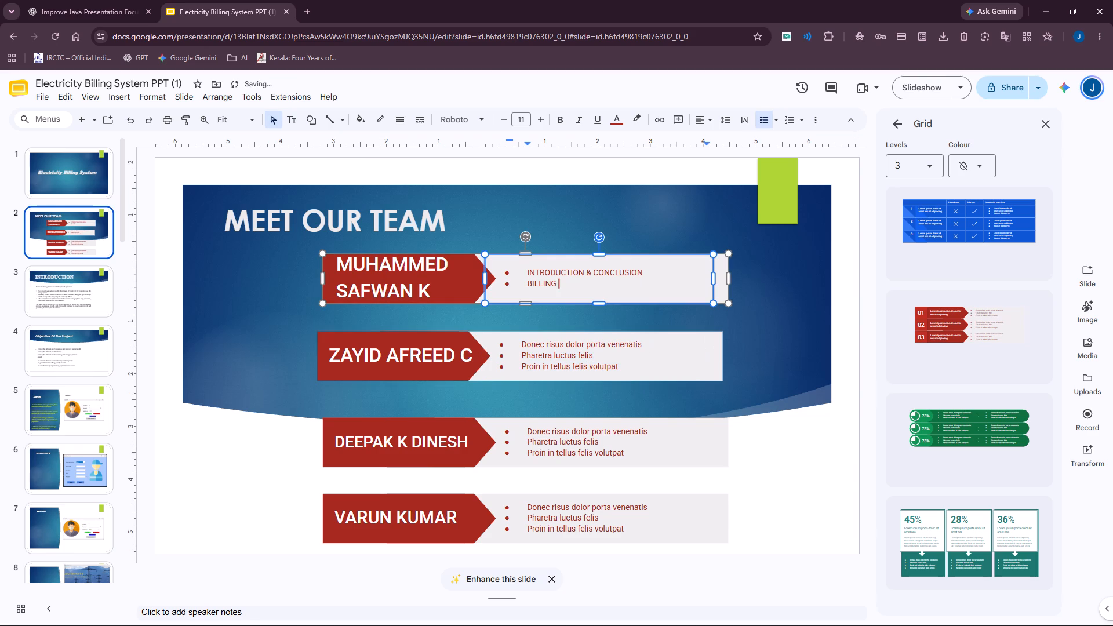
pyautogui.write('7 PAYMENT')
pyautogui.click(608, 288)
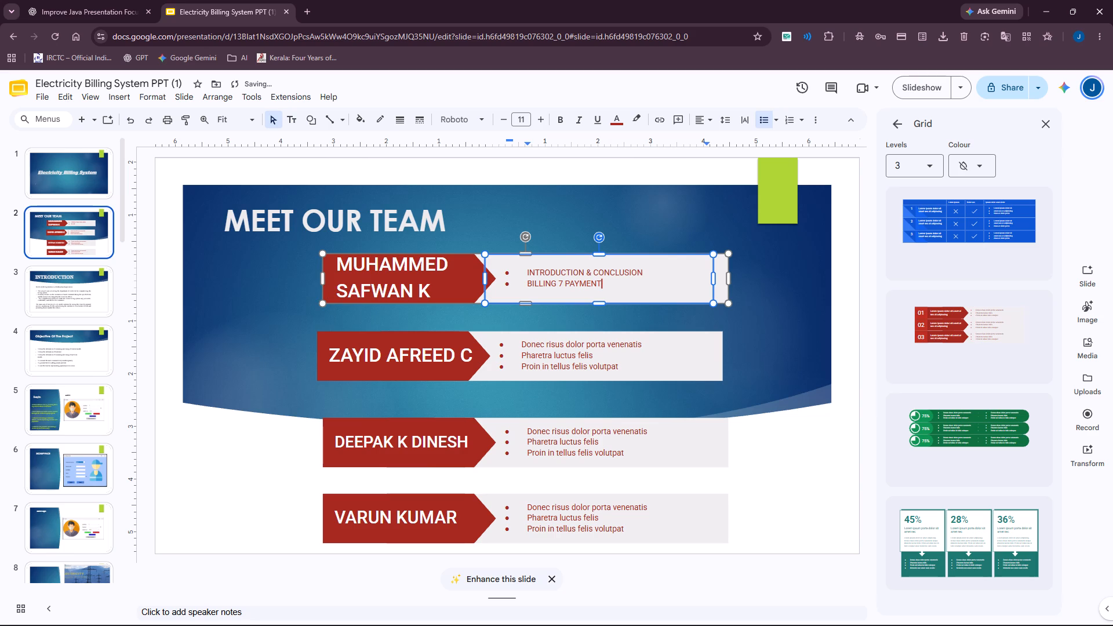
pyautogui.click(563, 283)
pyautogui.press('BackSpace')
pyautogui.hotkey('shift', '&')
# Clear the placeholder text from the second row's bullet box, keeping a single empty bullet.
pyautogui.tripleClick(563, 345)
pyautogui.doubleClick(563, 345)
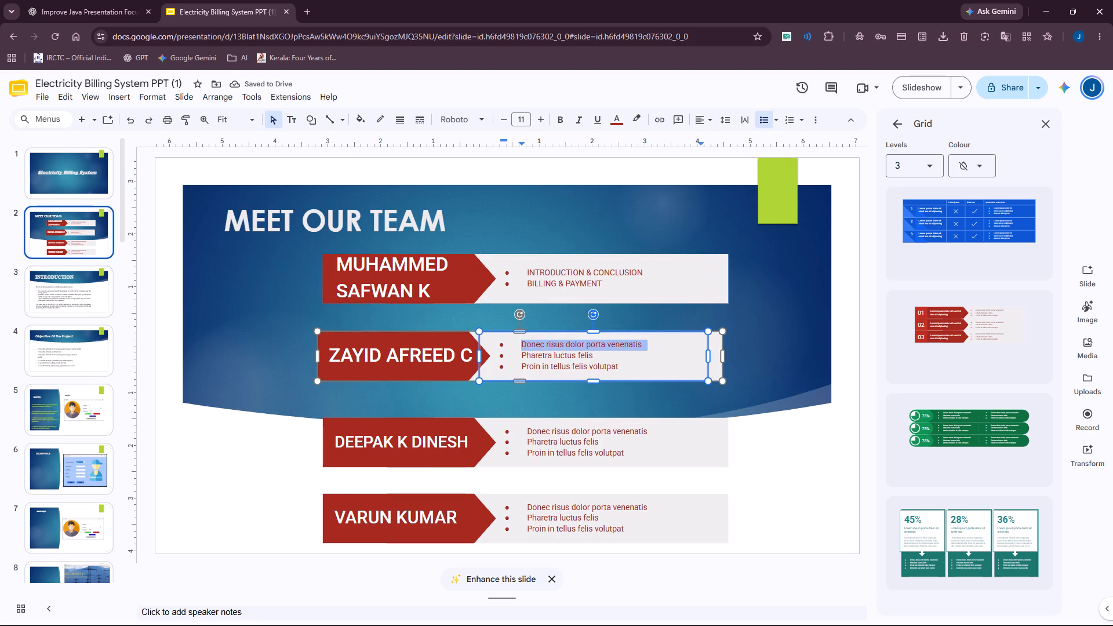
pyautogui.moveTo(521, 345); pyautogui.dragTo(625, 364)
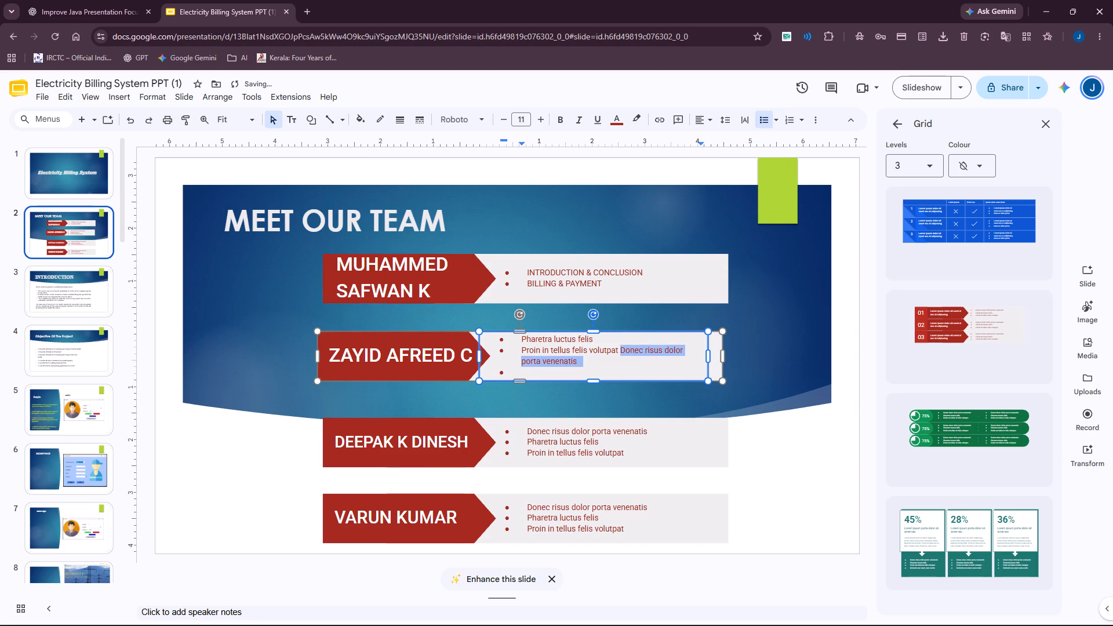
pyautogui.moveTo(624, 365); pyautogui.dragTo(521, 345)
pyautogui.press('BackSpace')
pyautogui.press('BackSpace')
pyautogui.press('BackSpace')
pyautogui.press('BackSpace')
pyautogui.press('BackSpace')
pyautogui.press('BackSpace')
pyautogui.press('BackSpace')
pyautogui.press('BackSpace')
pyautogui.press('BackSpace')
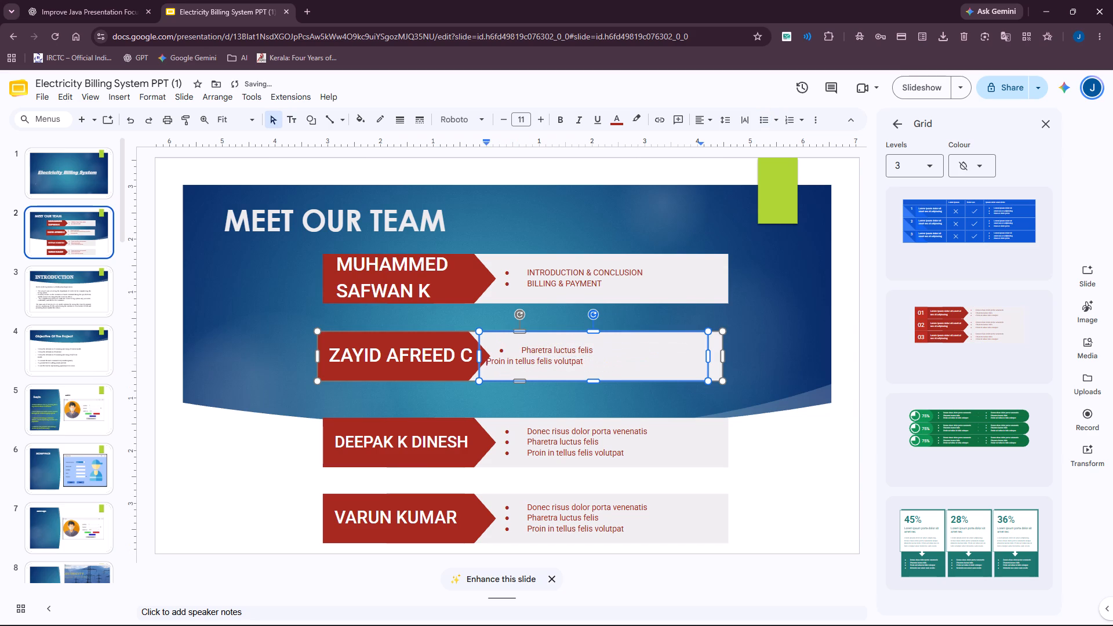
pyautogui.press('BackSpace')
pyautogui.press('BackSpace')
pyautogui.press('BackSpace')
pyautogui.press('BackSpace')
pyautogui.press('BackSpace')
pyautogui.press('BackSpace')
pyautogui.press('BackSpace')
pyautogui.press('BackSpace')
pyautogui.press('BackSpace')
pyautogui.press('BackSpace')
pyautogui.press('BackSpace')
pyautogui.press('BackSpace')
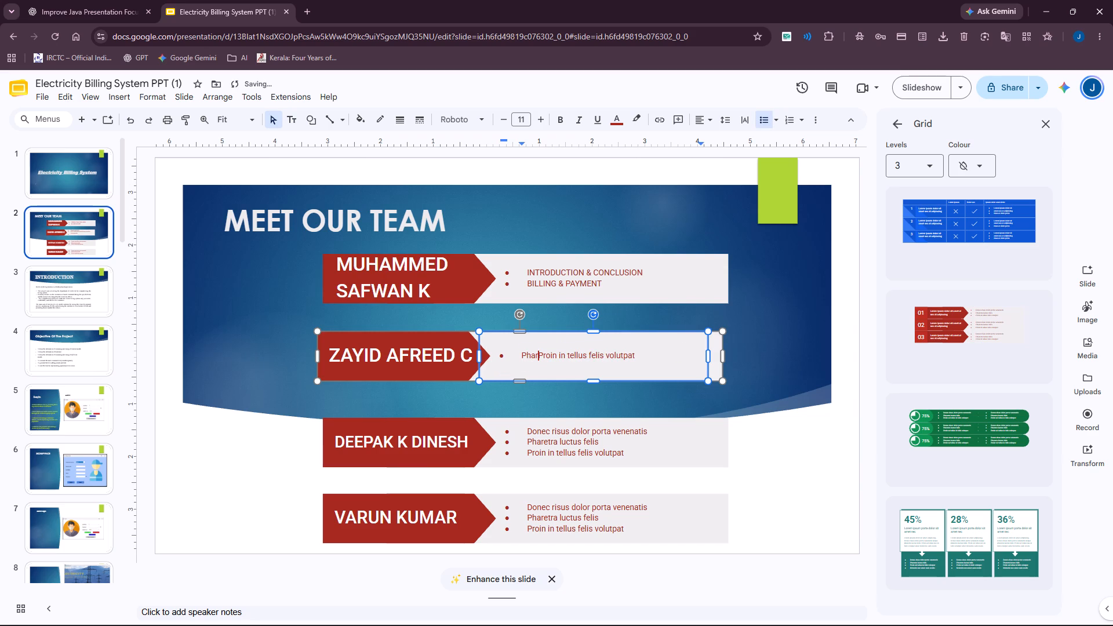
pyautogui.moveTo(648, 357); pyautogui.dragTo(526, 360)
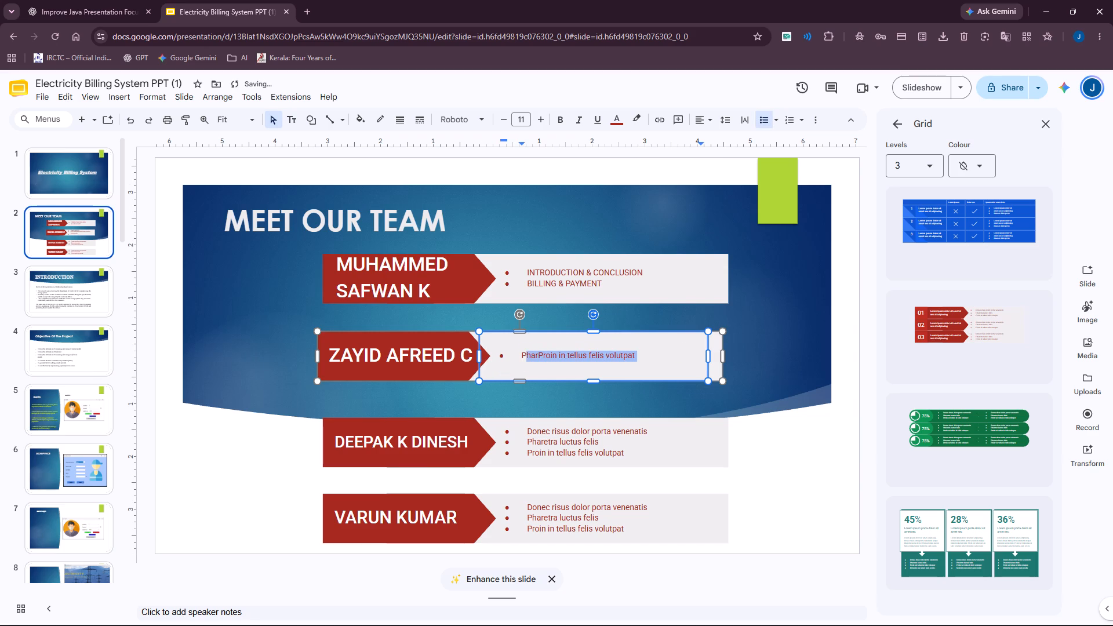
pyautogui.press('BackSpace')
pyautogui.press('BackSpace')
pyautogui.press('BackSpace')
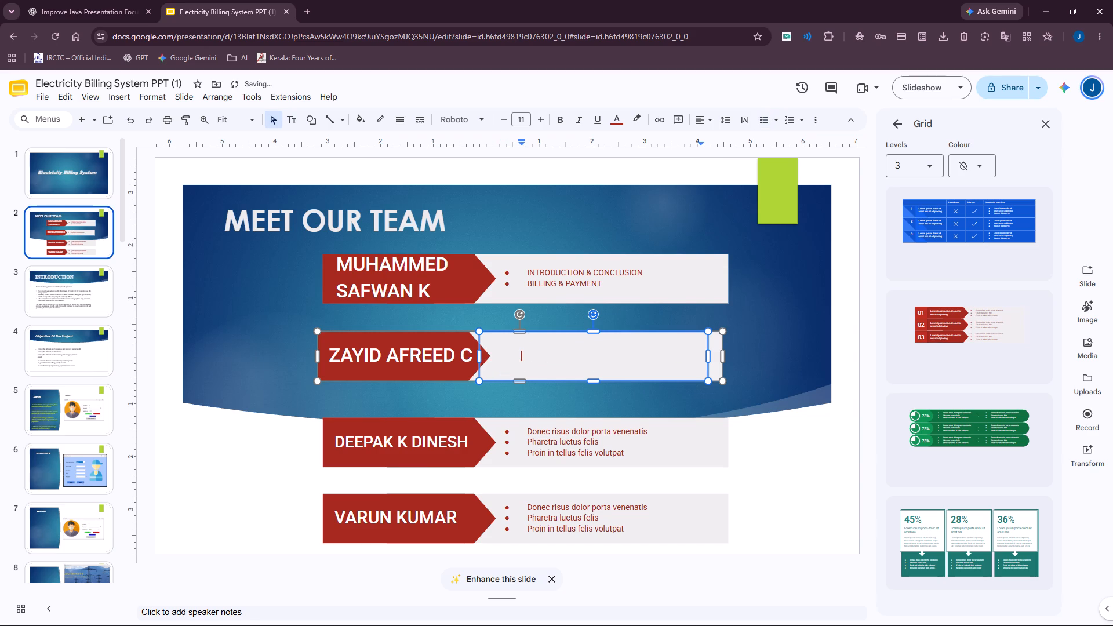
pyautogui.hotkey('ctrl', 'z')
pyautogui.press('BackSpace')
pyautogui.press('BackSpace')
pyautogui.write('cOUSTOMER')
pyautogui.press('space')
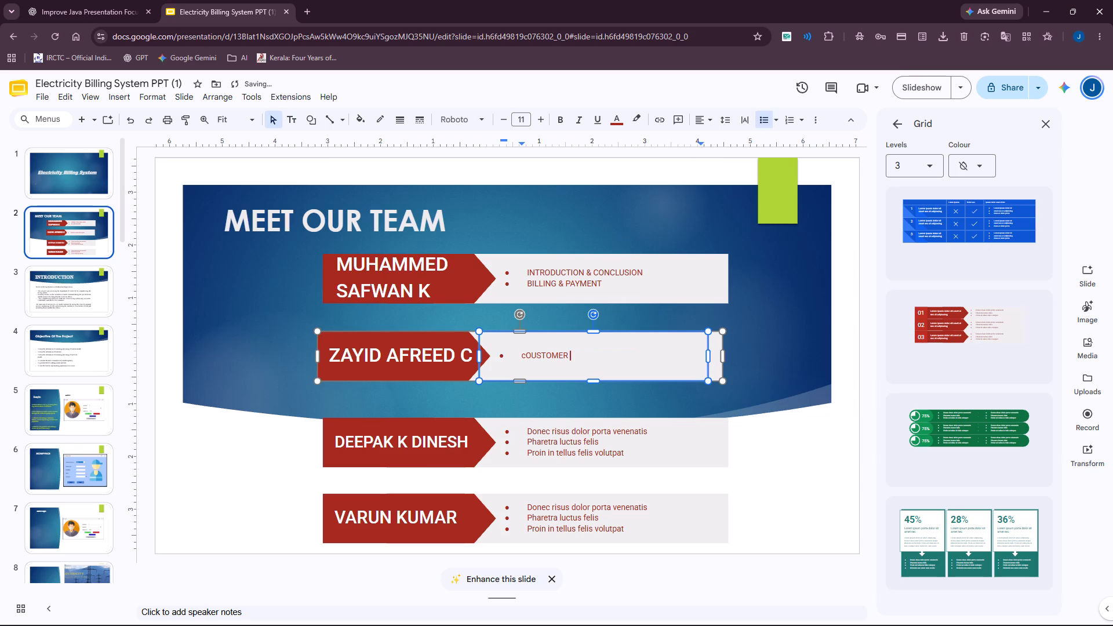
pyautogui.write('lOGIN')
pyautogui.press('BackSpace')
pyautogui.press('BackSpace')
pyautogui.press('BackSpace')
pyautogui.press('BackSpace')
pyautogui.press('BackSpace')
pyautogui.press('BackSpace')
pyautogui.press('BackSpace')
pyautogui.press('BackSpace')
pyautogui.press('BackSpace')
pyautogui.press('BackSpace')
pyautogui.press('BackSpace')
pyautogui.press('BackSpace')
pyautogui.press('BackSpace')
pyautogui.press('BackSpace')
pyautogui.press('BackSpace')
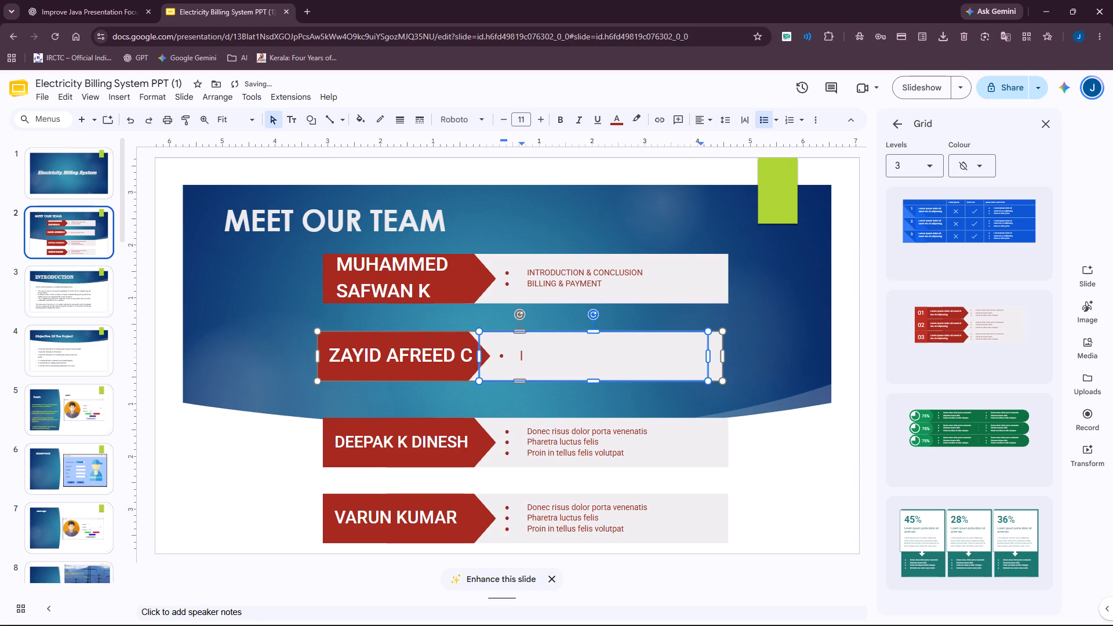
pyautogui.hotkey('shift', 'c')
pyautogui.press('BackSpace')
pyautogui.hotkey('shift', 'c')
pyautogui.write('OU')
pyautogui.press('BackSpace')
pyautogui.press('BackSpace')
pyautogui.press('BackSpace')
# Enter CUSTOMER LOGIN as the second row's bullet text, correcting the spelling of CUSTOMER.
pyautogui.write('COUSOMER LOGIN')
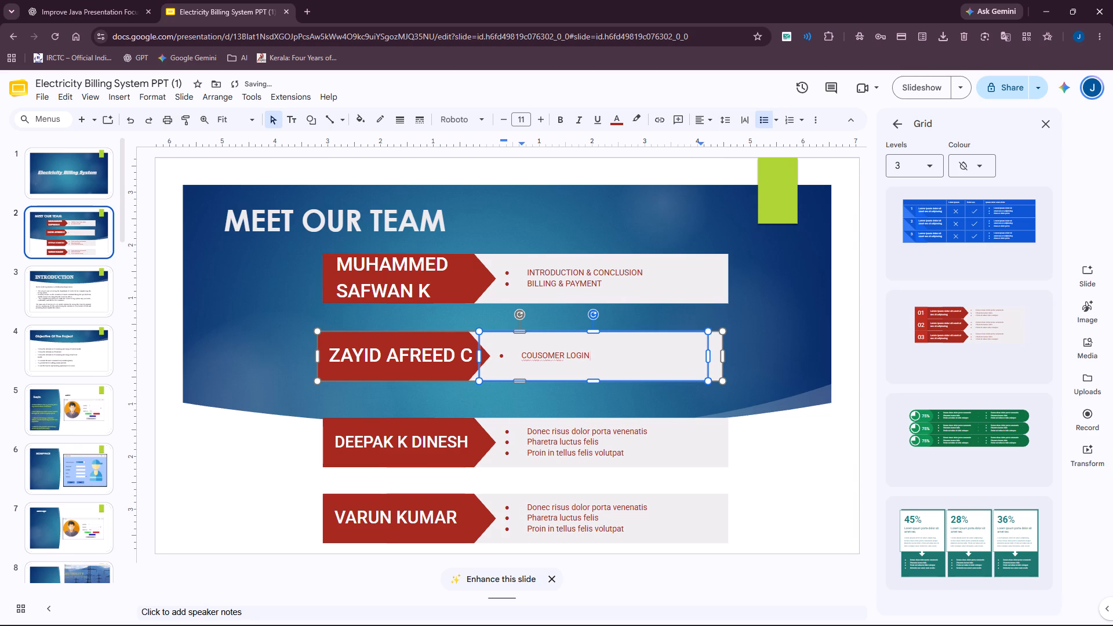
pyautogui.click(548, 436)
pyautogui.tripleClick(548, 436)
pyautogui.click(548, 436)
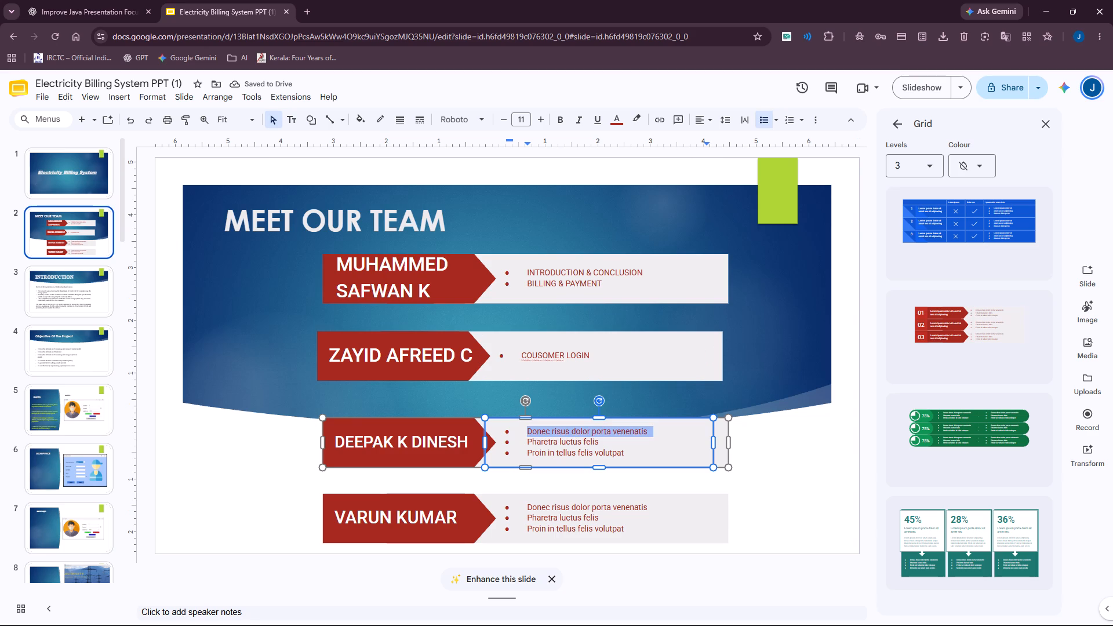
pyautogui.click(536, 354)
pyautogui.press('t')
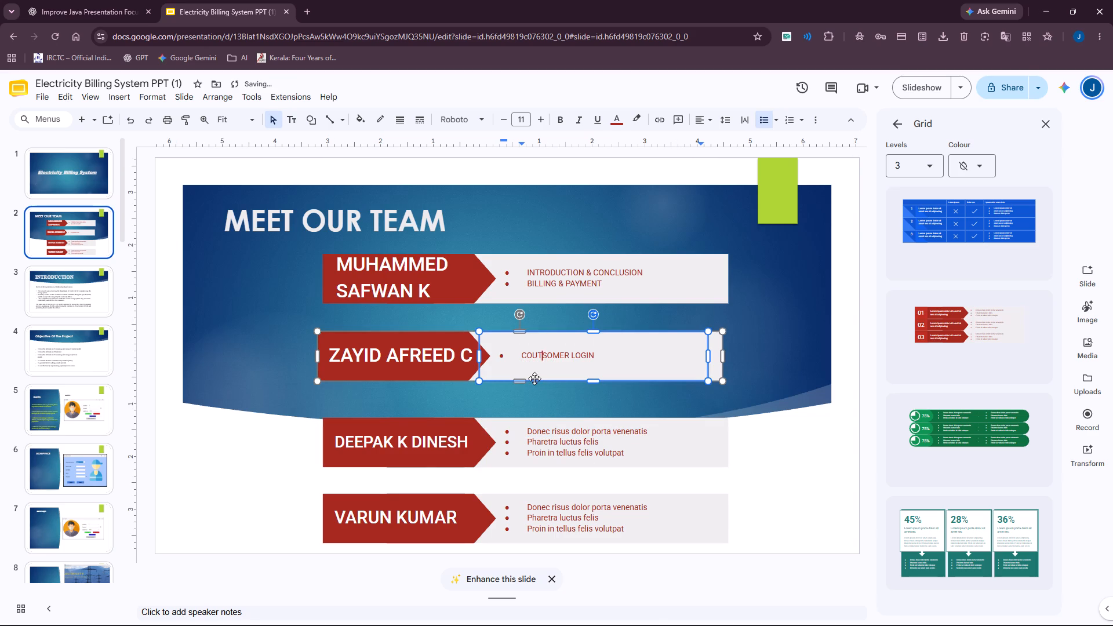
pyautogui.click(532, 352)
pyautogui.press('BackSpace')
pyautogui.click(563, 445)
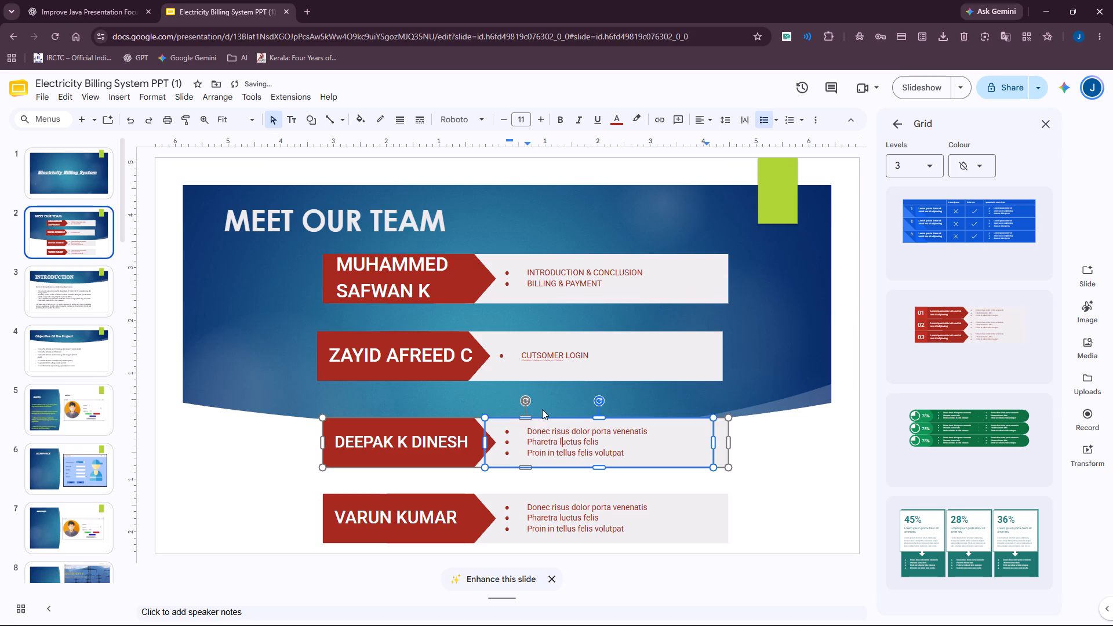
pyautogui.click(540, 355)
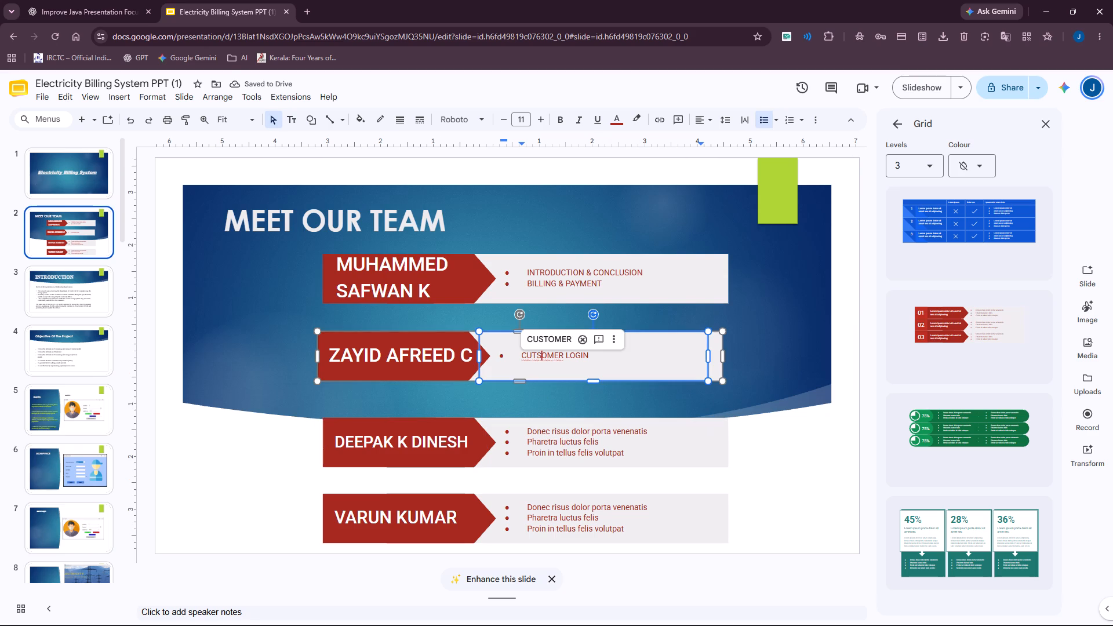
pyautogui.click(541, 343)
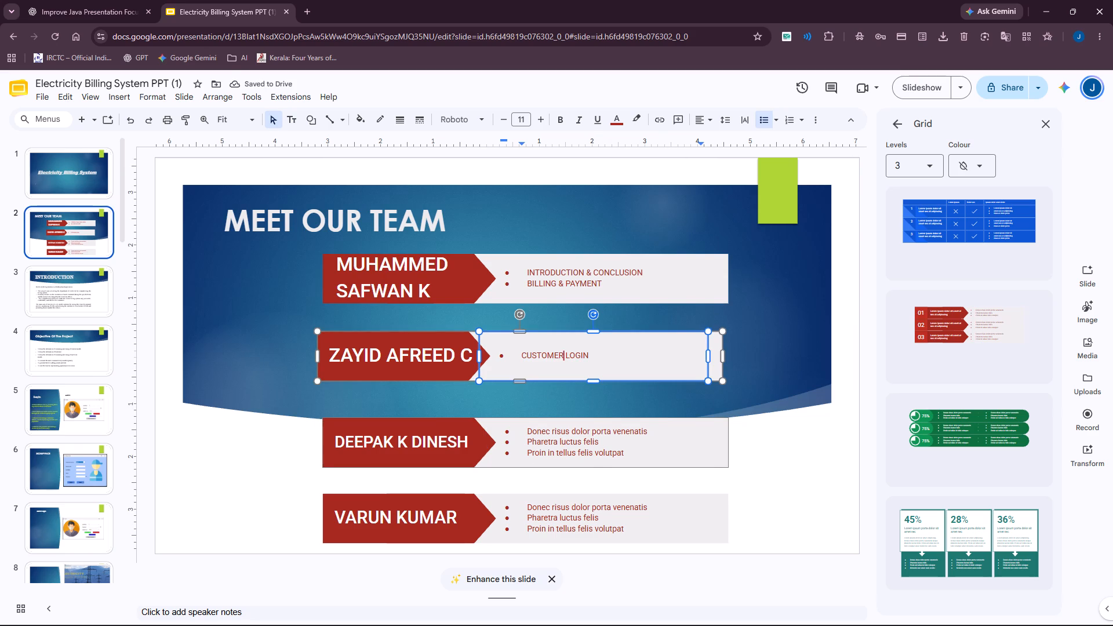
# Erase the placeholder bullets in the third row, keeping one bullet with only the letter D.
pyautogui.tripleClick(561, 449)
pyautogui.press('BackSpace')
pyautogui.press('BackSpace')
pyautogui.press('BackSpace')
pyautogui.press('BackSpace')
pyautogui.press('BackSpace')
pyautogui.press('BackSpace')
pyautogui.press('BackSpace')
pyautogui.press('BackSpace')
pyautogui.press('BackSpace')
pyautogui.press('BackSpace')
pyautogui.press('BackSpace')
pyautogui.press('BackSpace')
pyautogui.press('BackSpace')
pyautogui.press('BackSpace')
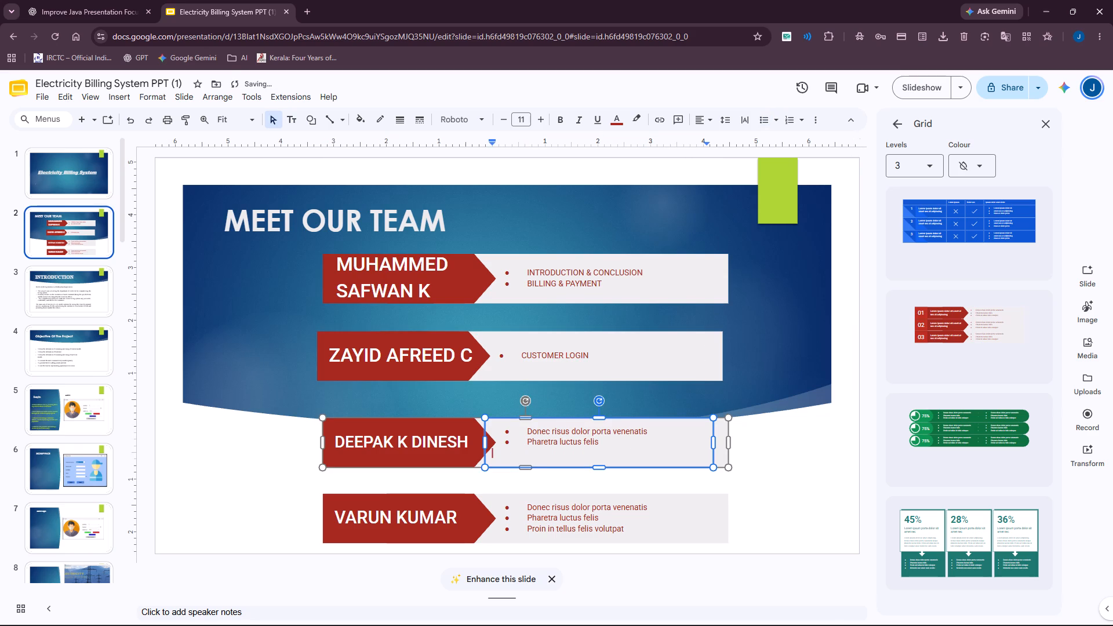
pyautogui.press('BackSpace')
pyautogui.press('BackSpace')
pyautogui.press('BackSpace')
pyautogui.press('BackSpace')
pyautogui.press('BackSpace')
pyautogui.press('BackSpace')
pyautogui.press('BackSpace')
pyautogui.press('BackSpace')
pyautogui.press('BackSpace')
pyautogui.press('BackSpace')
pyautogui.press('BackSpace')
pyautogui.press('BackSpace')
pyautogui.press('BackSpace')
pyautogui.press('BackSpace')
pyautogui.press('BackSpace')
pyautogui.press('BackSpace')
pyautogui.press('BackSpace')
pyautogui.press('BackSpace')
pyautogui.press('BackSpace')
pyautogui.press('BackSpace')
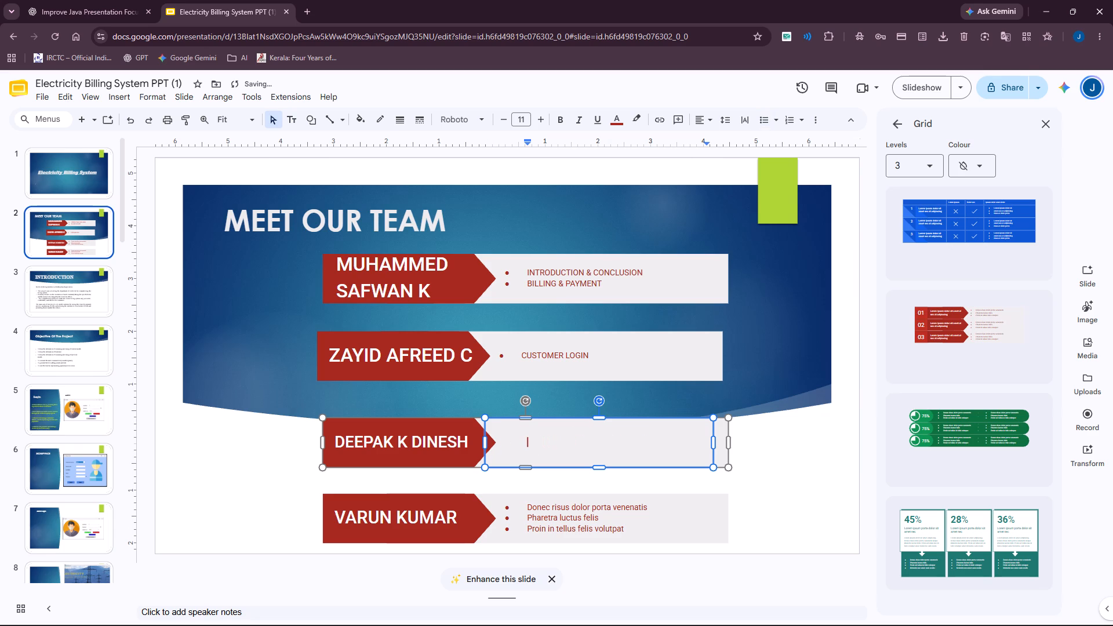
pyautogui.hotkey('ctrl', 'z')
pyautogui.press('BackSpace')
pyautogui.press('BackSpace')
pyautogui.press('BackSpace')
pyautogui.press('BackSpace')
pyautogui.press('BackSpace')
pyautogui.press('BackSpace')
pyautogui.press('BackSpace')
pyautogui.press('BackSpace')
pyautogui.press('BackSpace')
pyautogui.press('BackSpace')
pyautogui.press('BackSpace')
pyautogui.press('BackSpace')
pyautogui.press('BackSpace')
pyautogui.press('BackSpace')
pyautogui.press('BackSpace')
pyautogui.press('BackSpace')
pyautogui.press('BackSpace')
pyautogui.press('BackSpace')
pyautogui.press('BackSpace')
pyautogui.press('BackSpace')
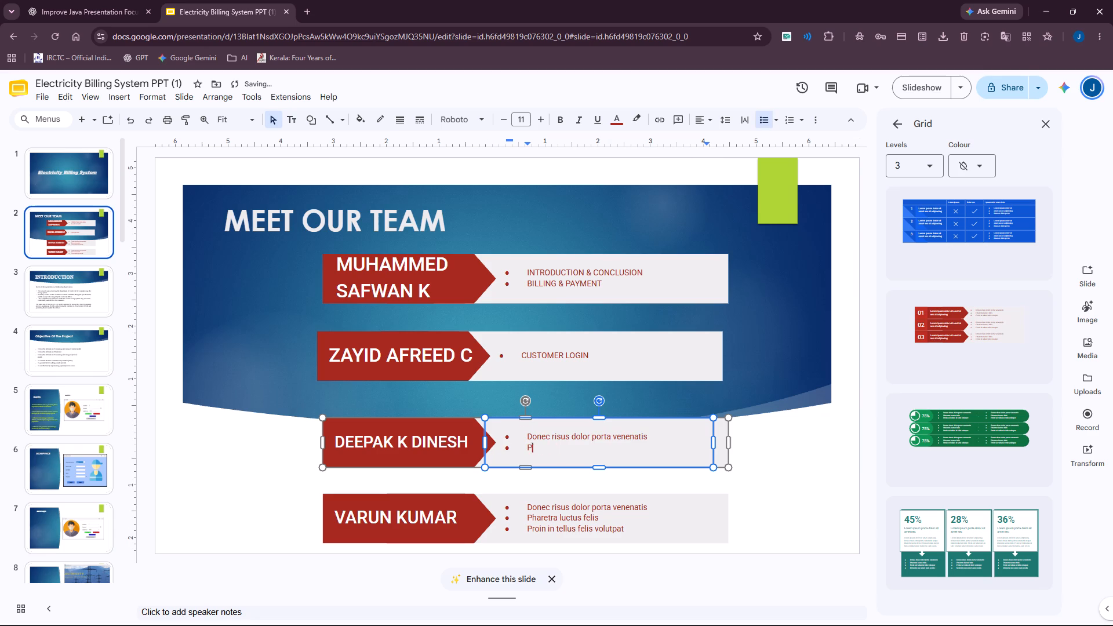
pyautogui.press('BackSpace')
pyautogui.press('BackSpace')
pyautogui.press('BackSpace')
pyautogui.press('BackSpace')
pyautogui.press('BackSpace')
pyautogui.press('BackSpace')
pyautogui.press('BackSpace')
pyautogui.press('BackSpace')
pyautogui.press('BackSpace')
pyautogui.press('BackSpace')
pyautogui.press('BackSpace')
pyautogui.press('BackSpace')
pyautogui.press('BackSpace')
pyautogui.press('BackSpace')
pyautogui.press('BackSpace')
pyautogui.press('BackSpace')
pyautogui.press('BackSpace')
pyautogui.press('BackSpace')
pyautogui.press('BackSpace')
pyautogui.press('BackSpace')
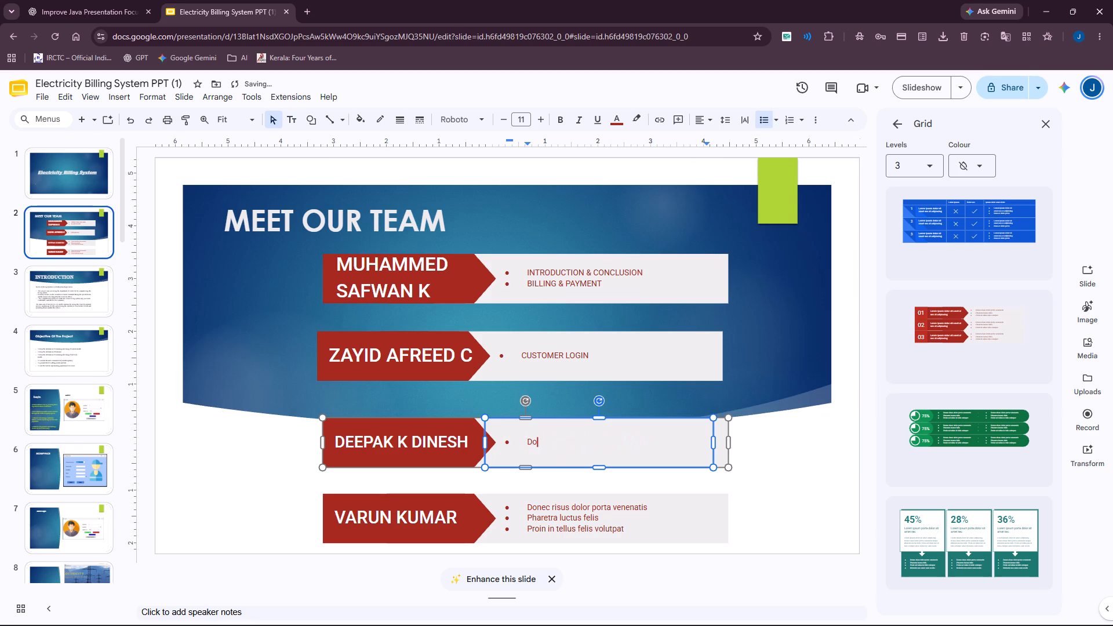
pyautogui.press('BackSpace')
pyautogui.click(452, 276)
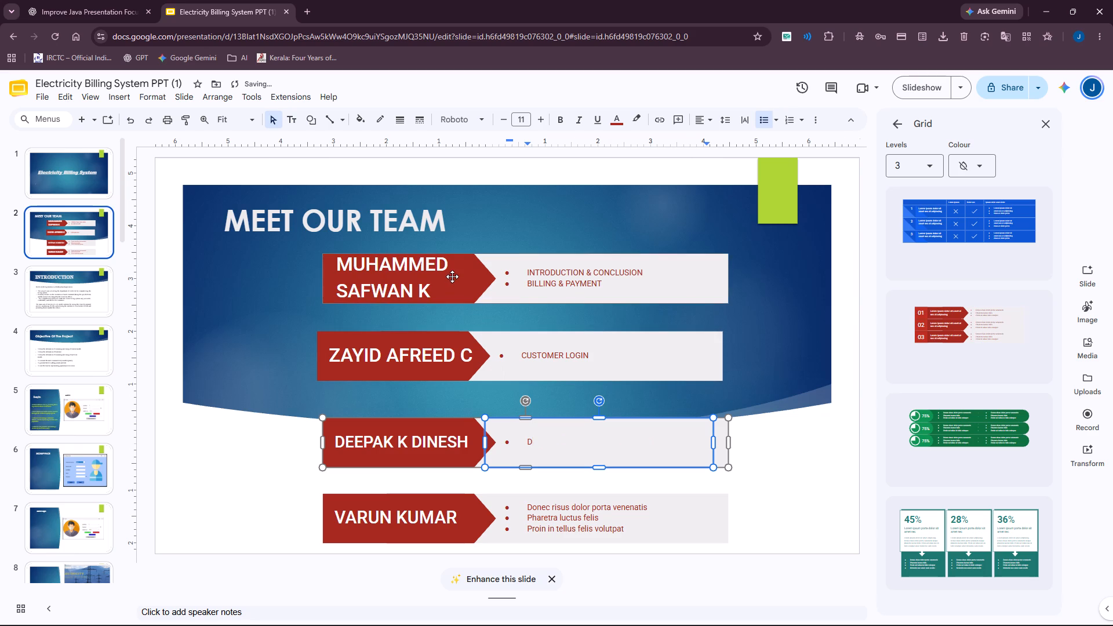
pyautogui.click(468, 285)
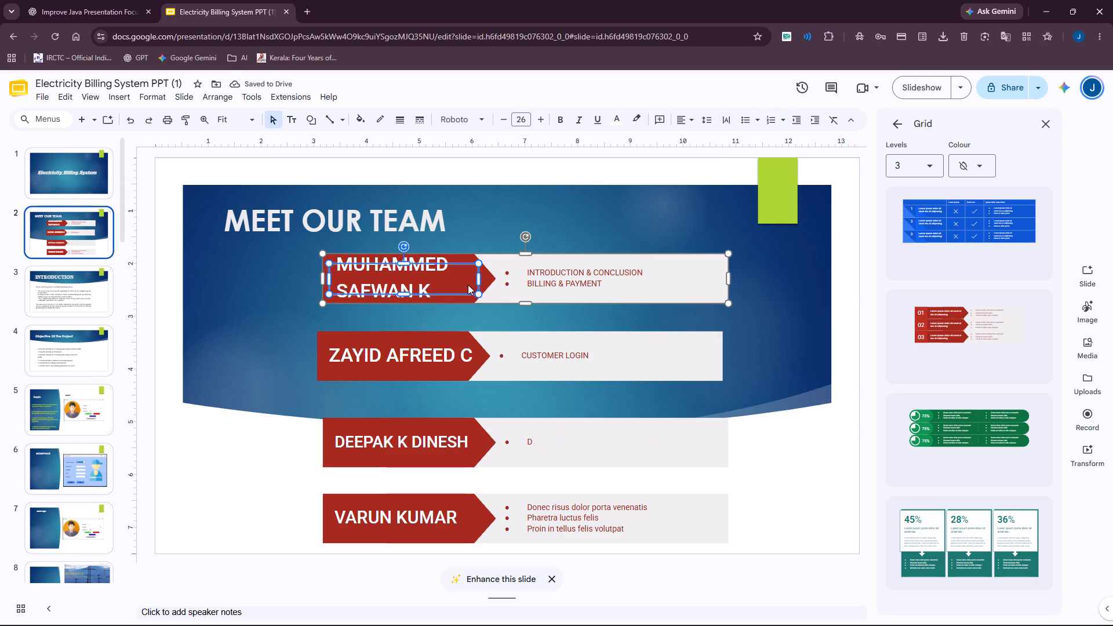
# Add a second bullet reading COUSTOMER DETAILS under CUSTOMER LOGIN in the second team row.
pyautogui.doubleClick(596, 362)
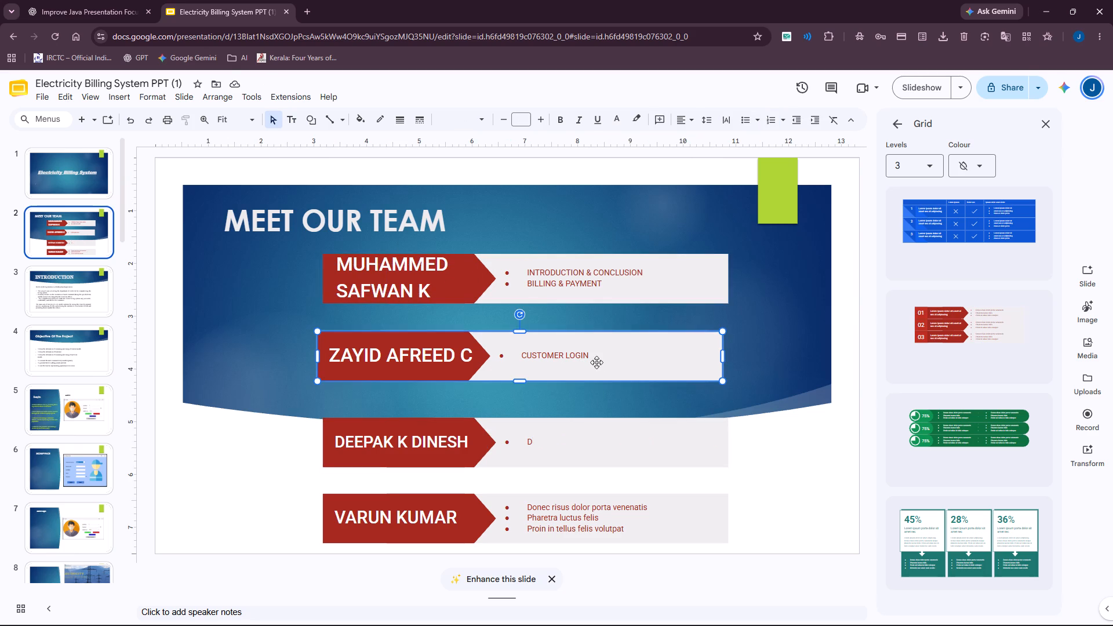
pyautogui.click(602, 361)
pyautogui.press('Return')
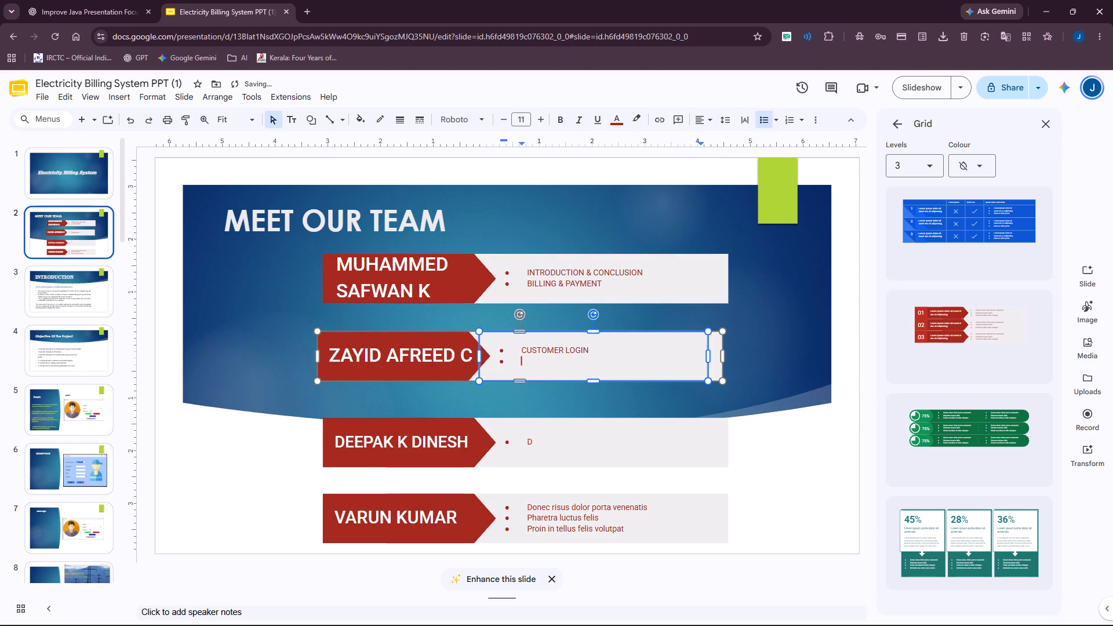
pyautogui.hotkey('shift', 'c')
pyautogui.press('BackSpace')
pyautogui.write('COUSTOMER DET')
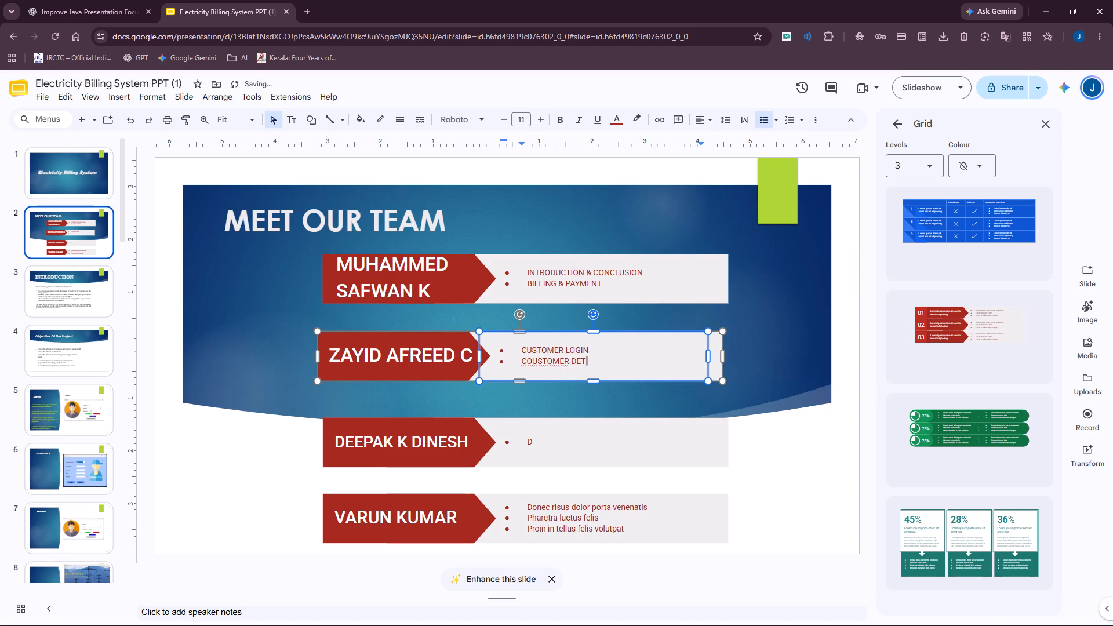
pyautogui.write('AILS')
# Save the presentation.
pyautogui.click(38, 101)
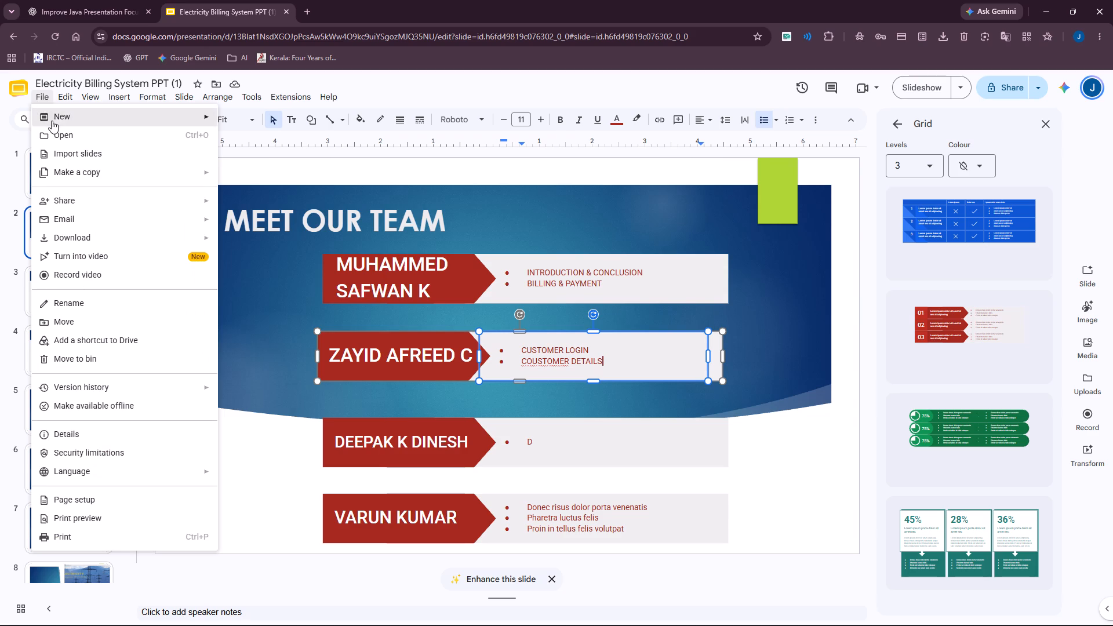
pyautogui.click(259, 409)
pyautogui.hotkey('ctrl', 's')
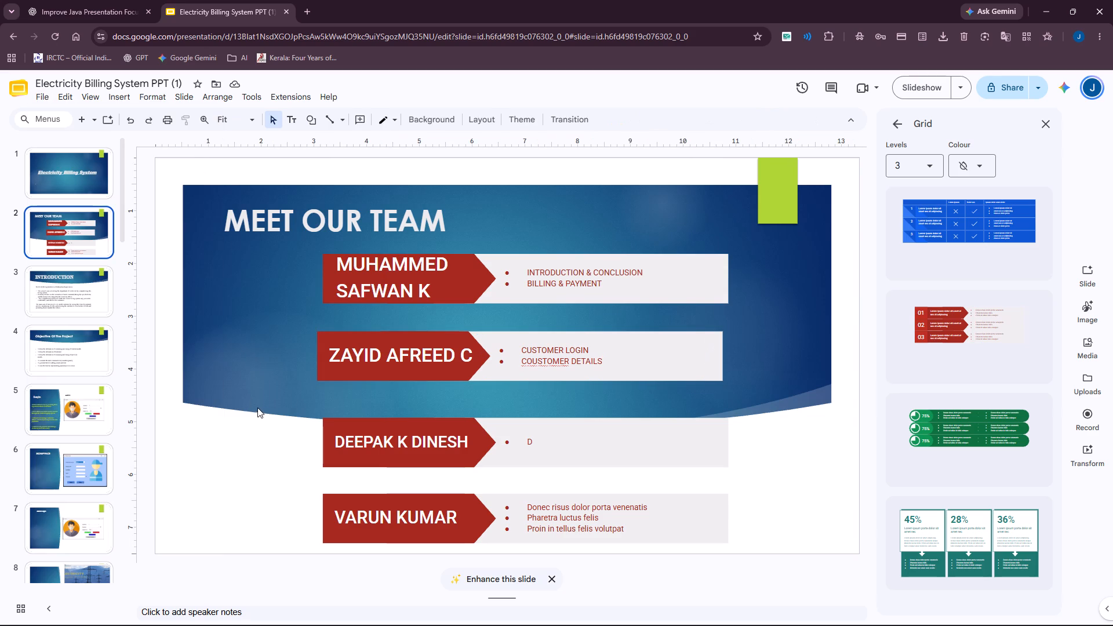
# Fill the rectangular block behind the second row's name with lime green.
pyautogui.click(397, 380)
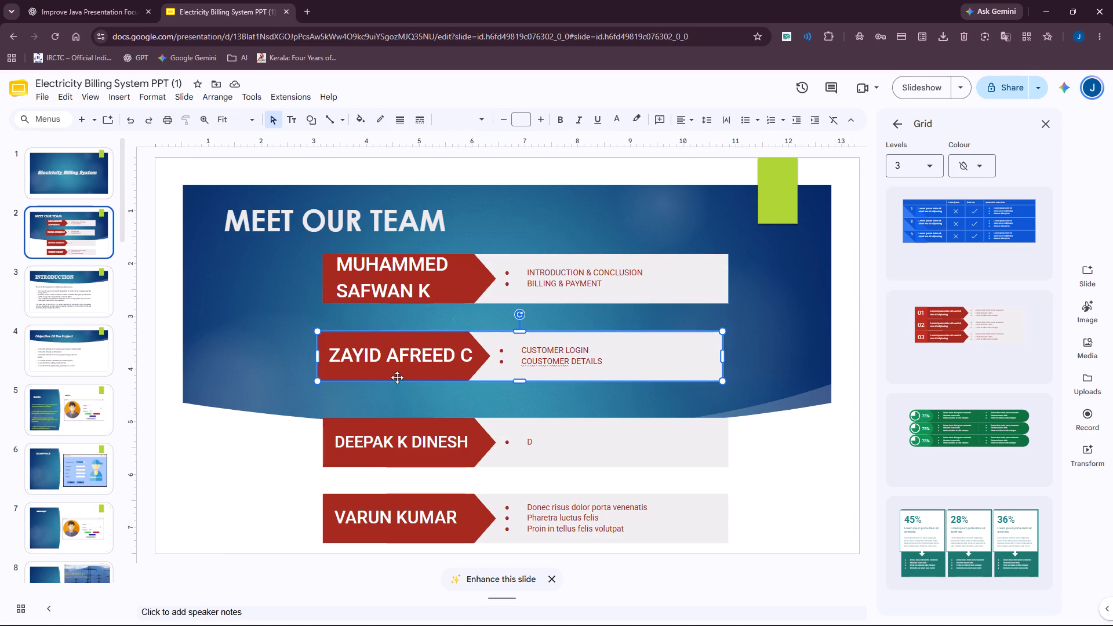
pyautogui.click(397, 372)
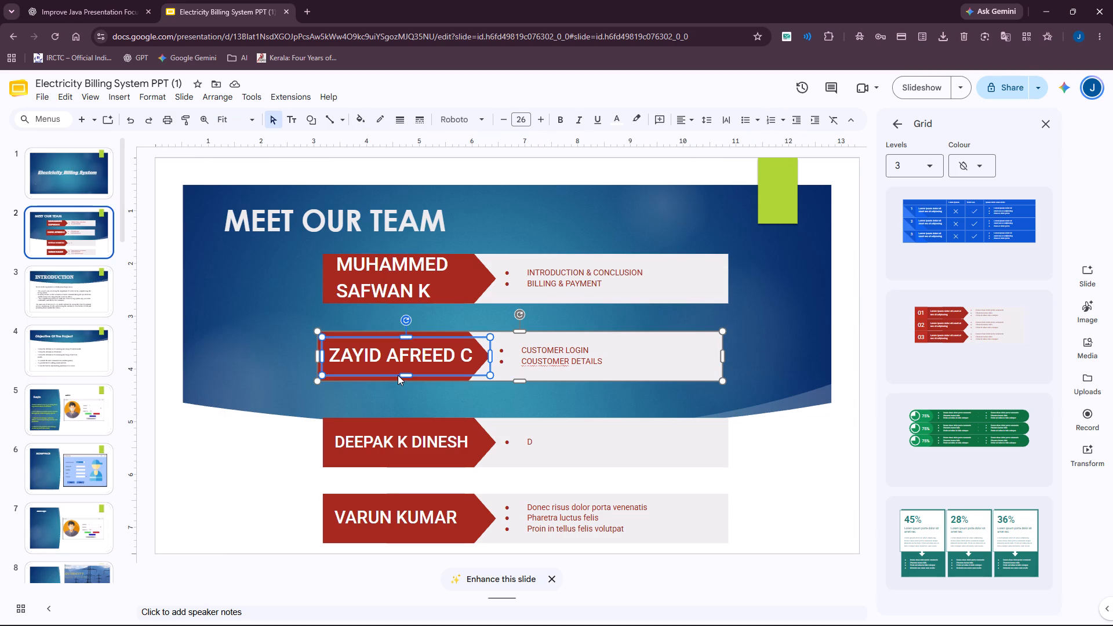
pyautogui.click(390, 375)
pyautogui.click(373, 331)
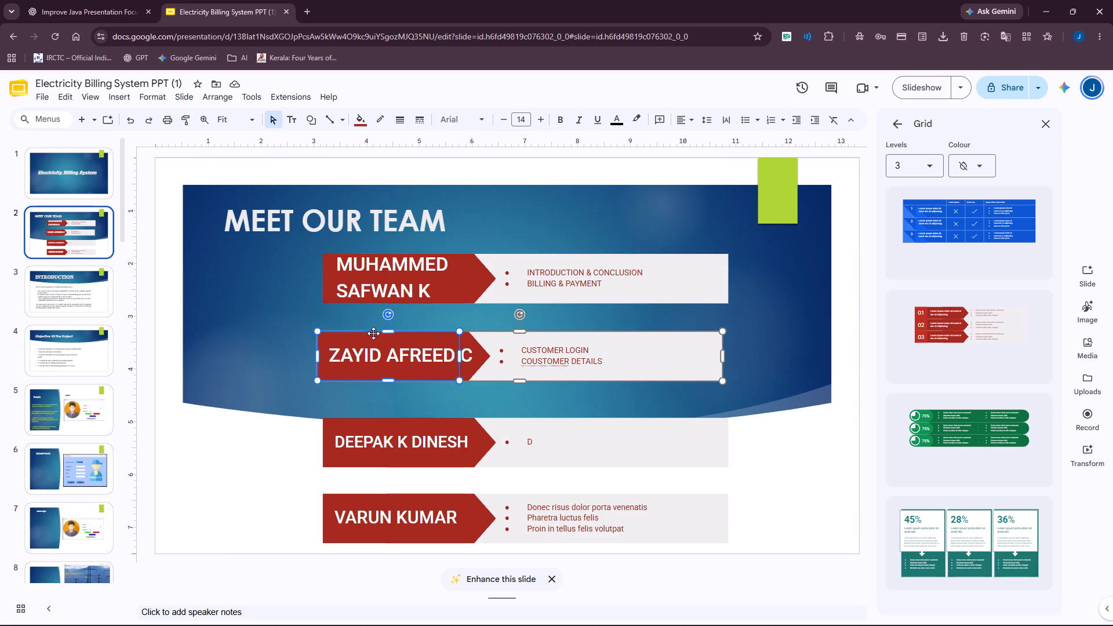
pyautogui.click(361, 123)
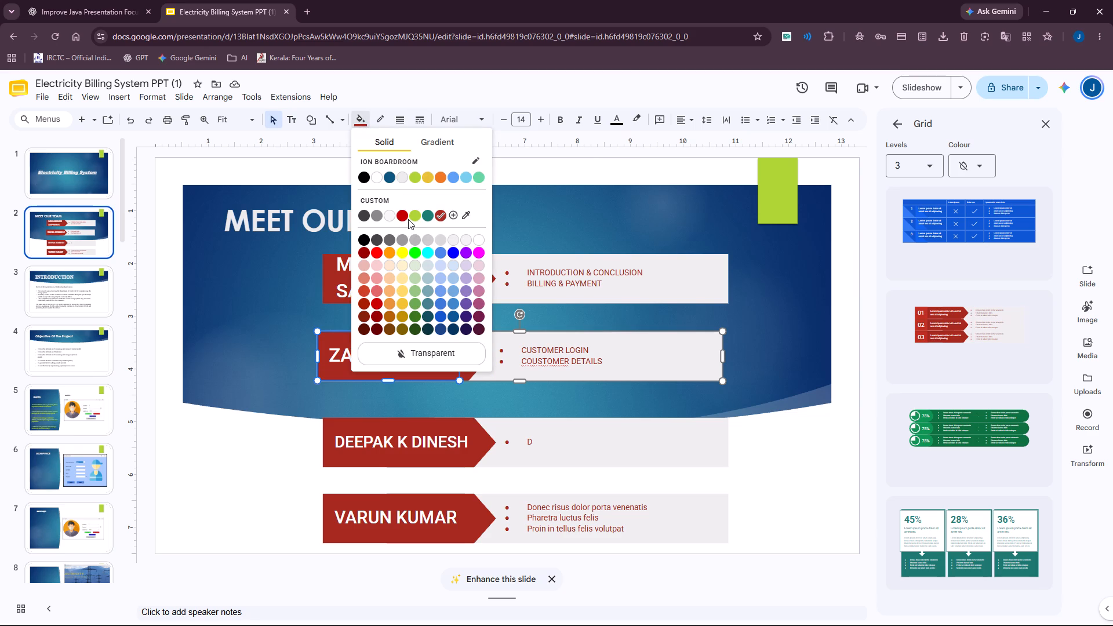
pyautogui.click(415, 217)
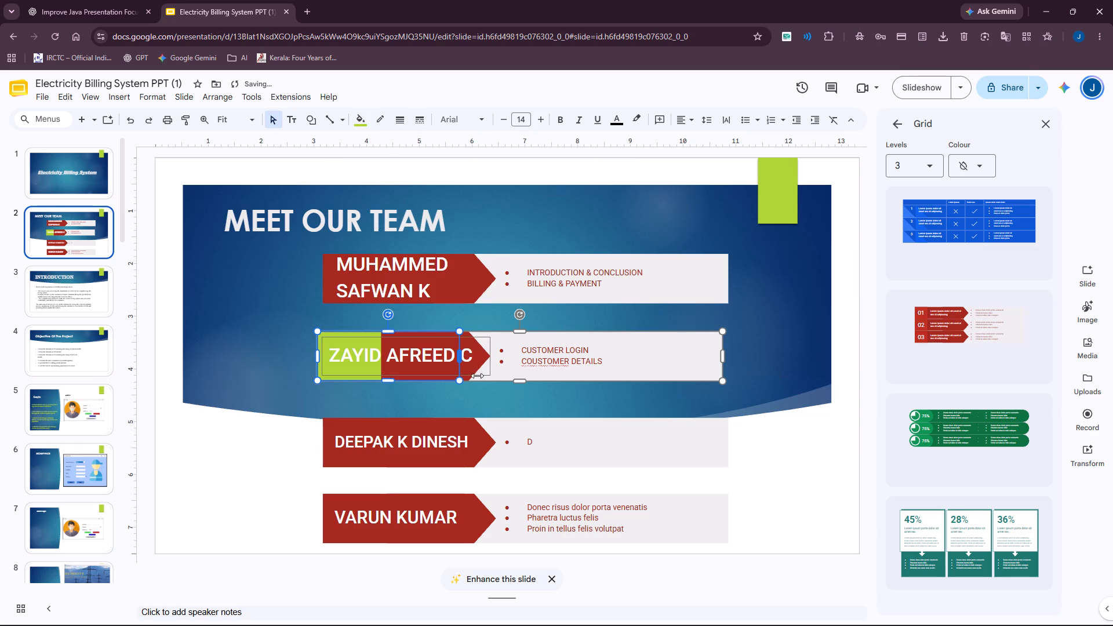
# Shift the second row's name text down off the arrow-tip shape and fill that shape with lime green.
pyautogui.click(485, 365)
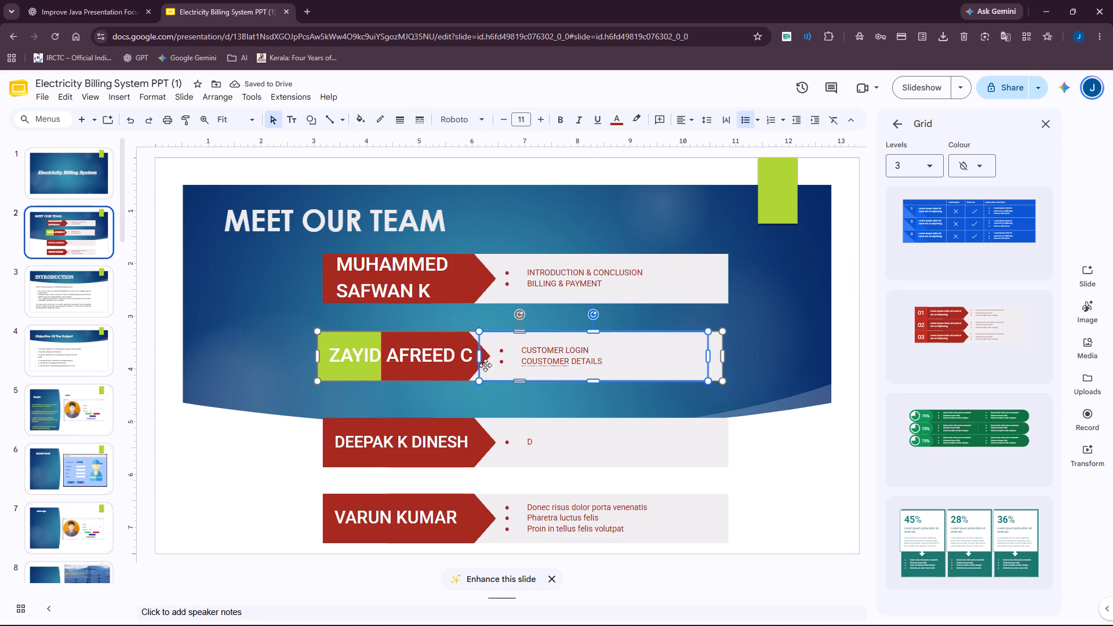
pyautogui.click(468, 366)
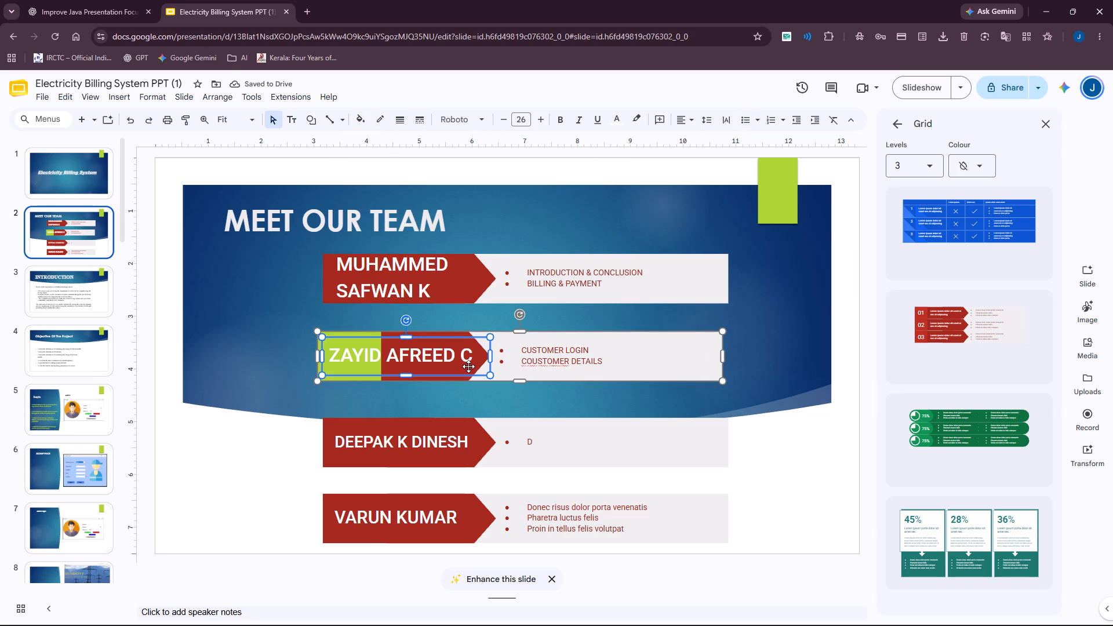
pyautogui.moveTo(468, 366); pyautogui.dragTo(454, 376)
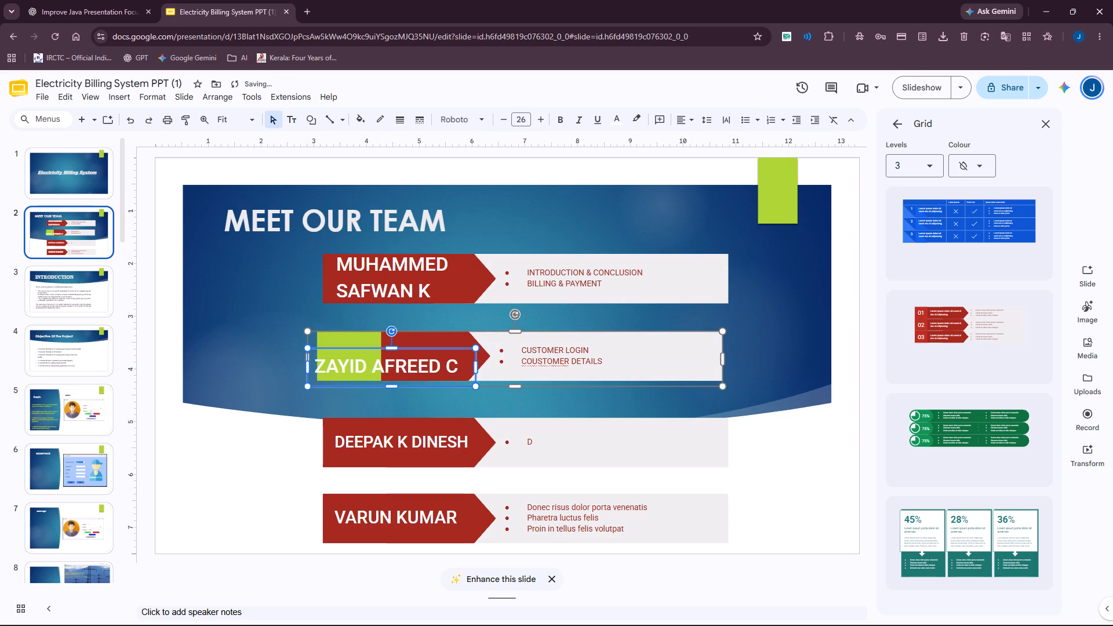
pyautogui.click(459, 342)
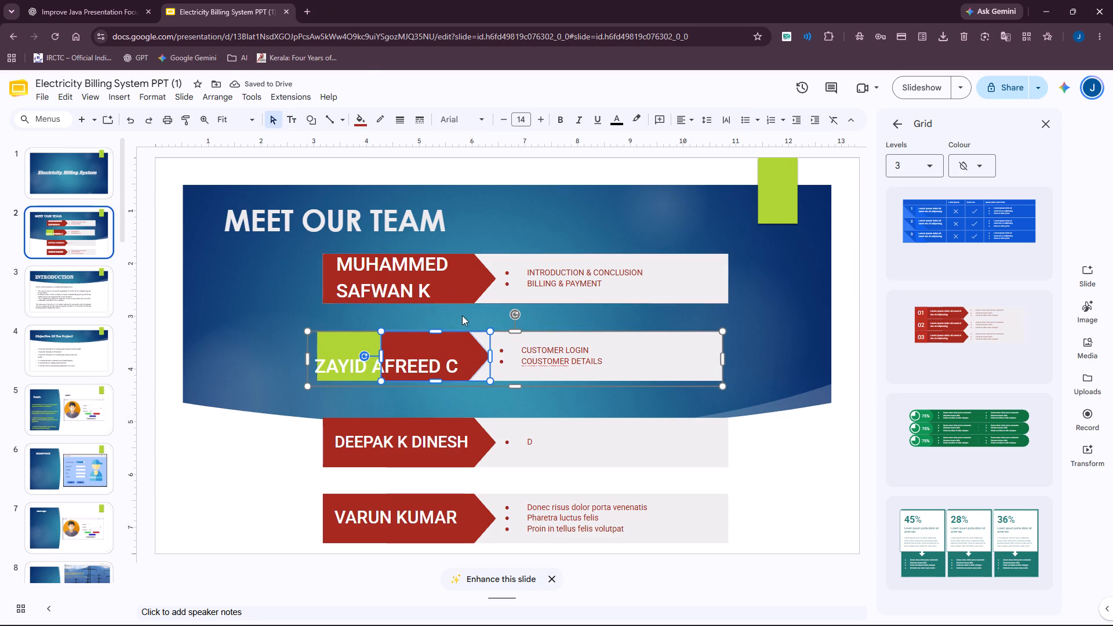
pyautogui.click(458, 338)
pyautogui.click(359, 127)
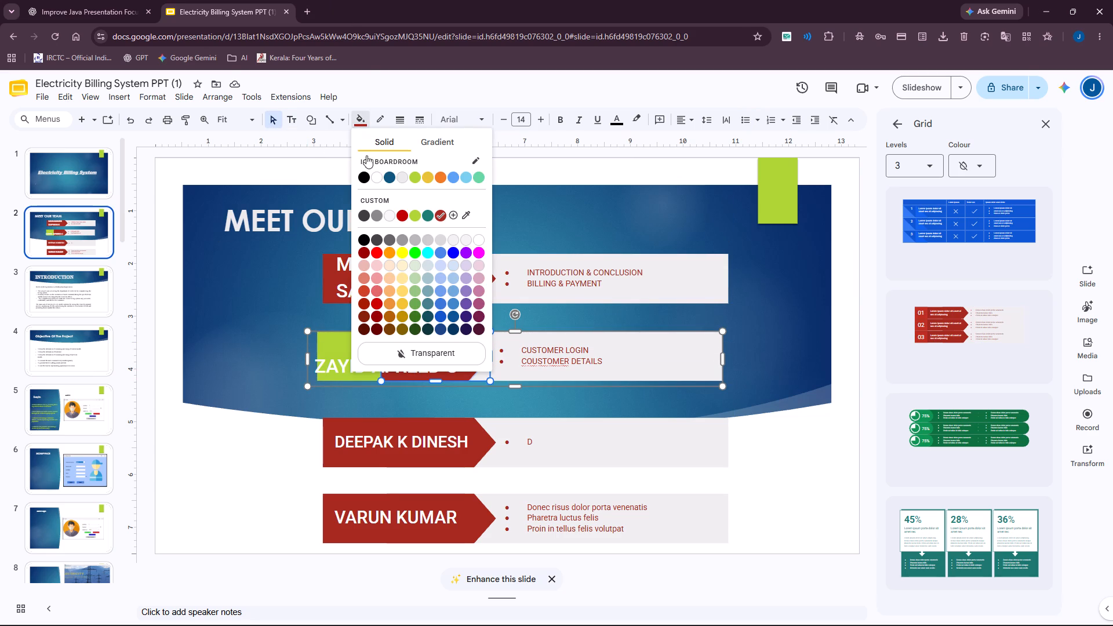
pyautogui.click(419, 177)
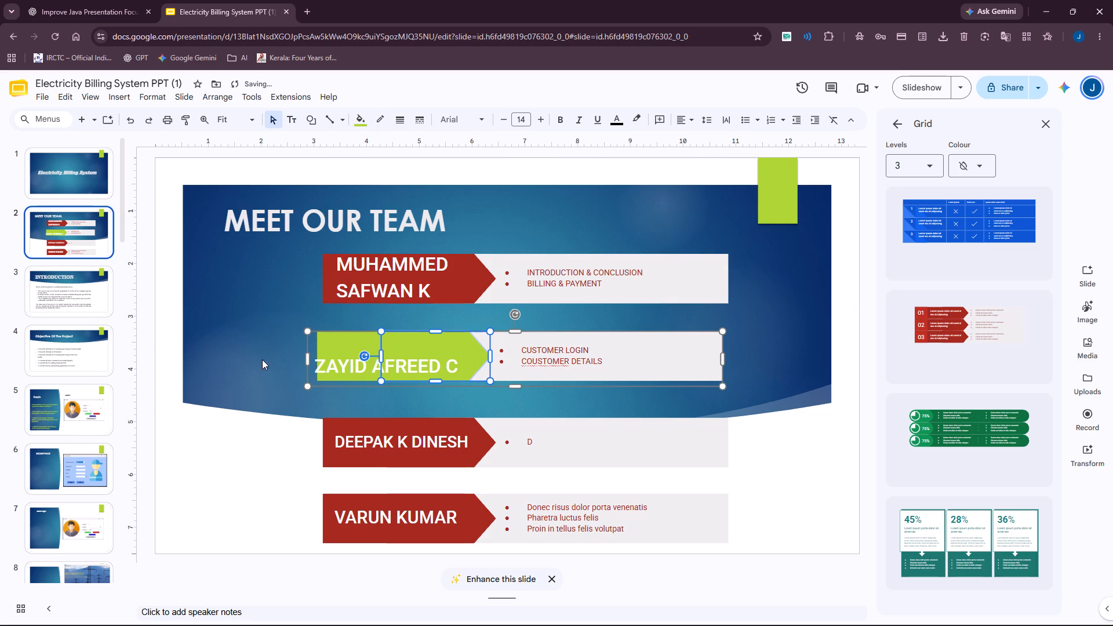
# Move the second row's name text back up so it sits vertically centred on the green arrow banner.
pyautogui.click(262, 359)
pyautogui.click(351, 368)
pyautogui.moveTo(351, 368); pyautogui.dragTo(358, 354)
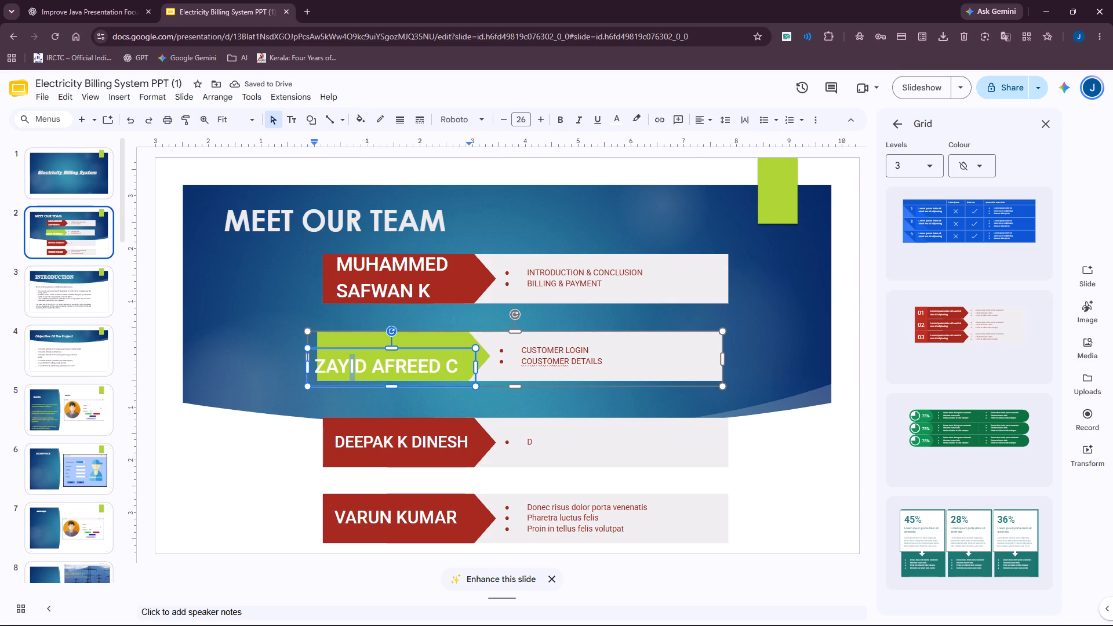
pyautogui.moveTo(358, 354); pyautogui.dragTo(358, 353)
pyautogui.moveTo(427, 351); pyautogui.dragTo(437, 338)
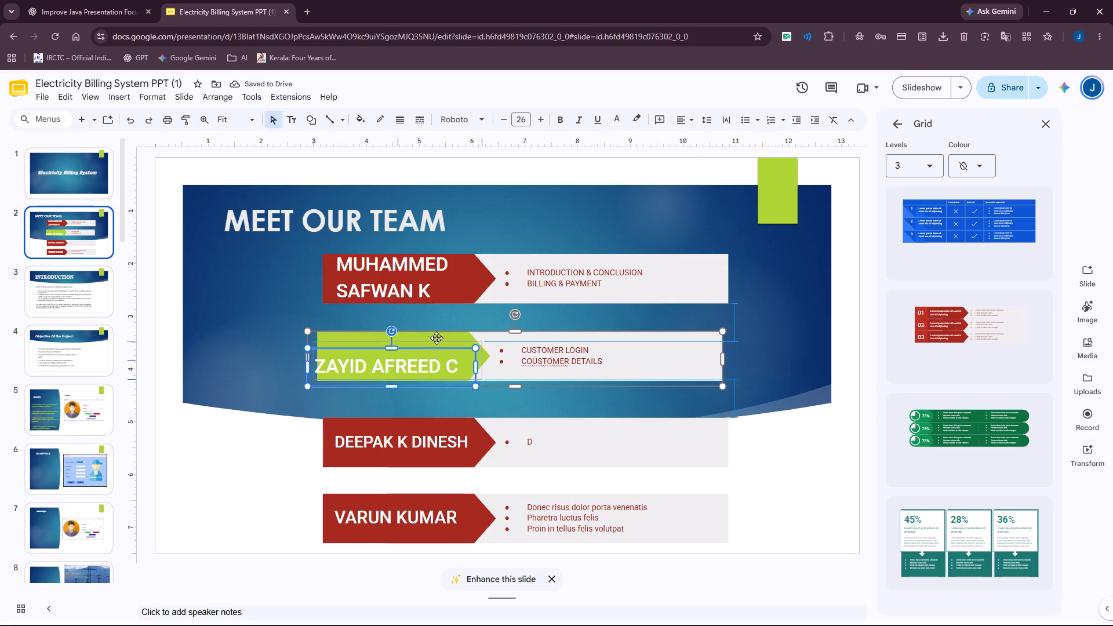
pyautogui.moveTo(437, 338); pyautogui.dragTo(439, 339)
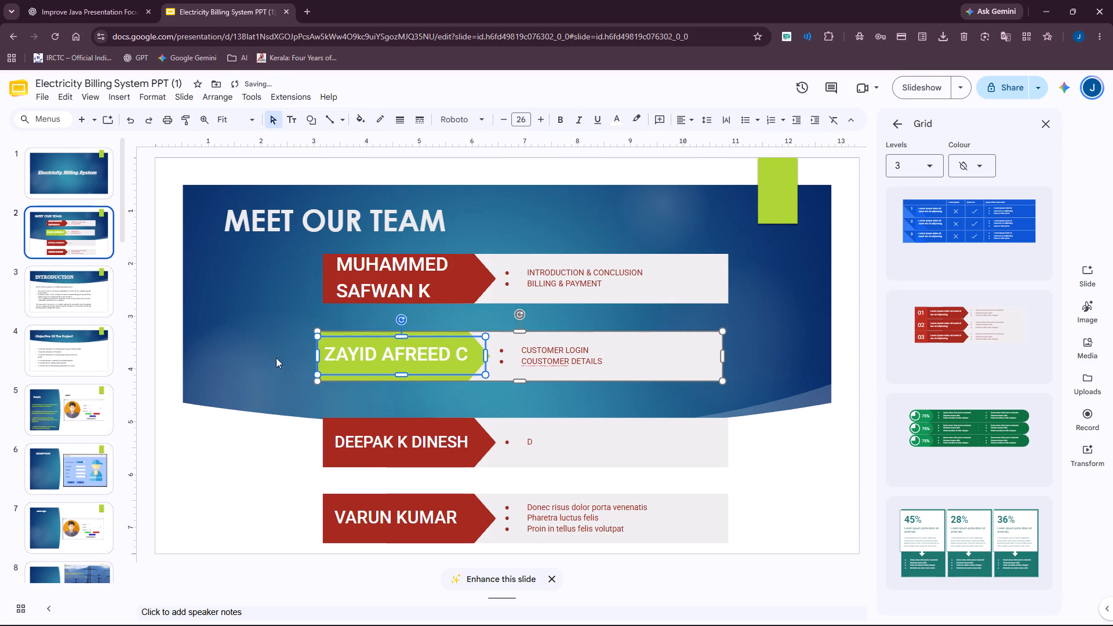
pyautogui.click(257, 354)
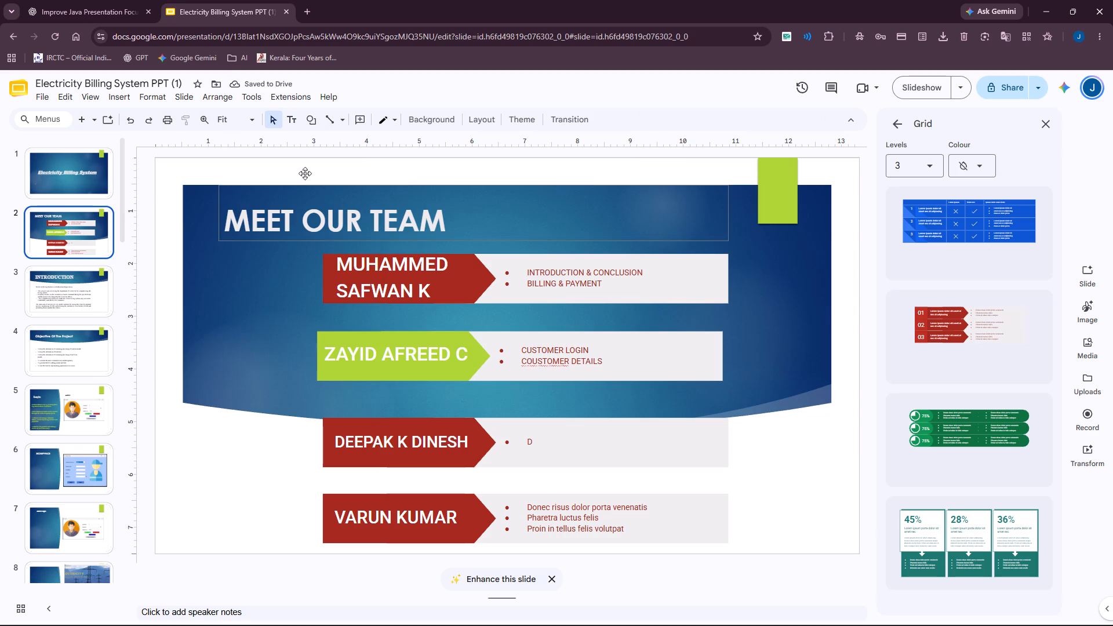
# Open the presentation's file-level commands.
pyautogui.click(44, 101)
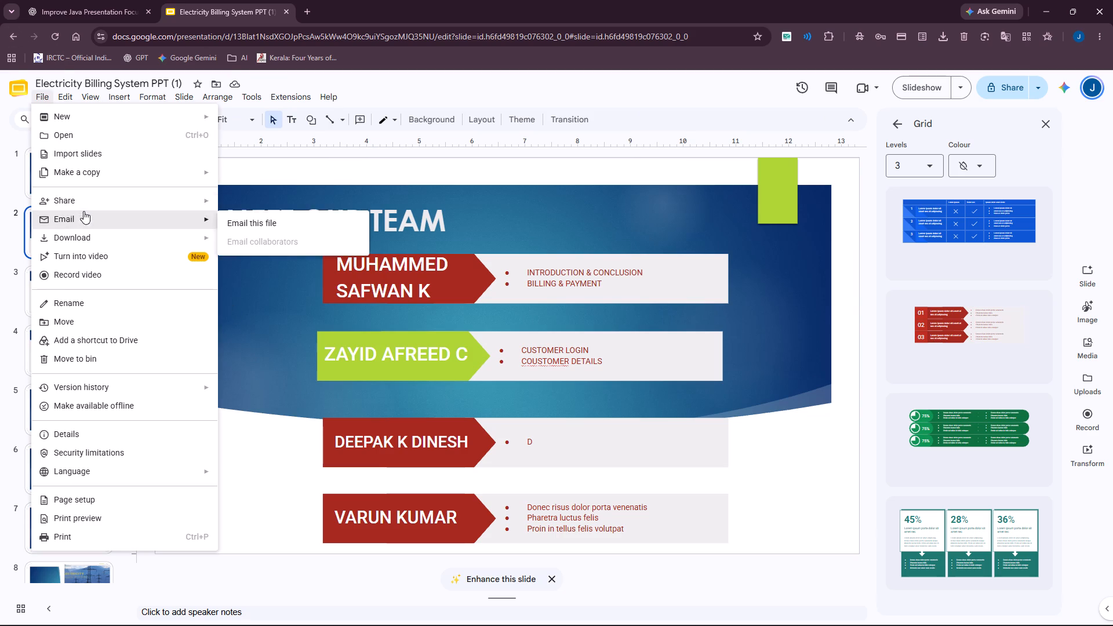